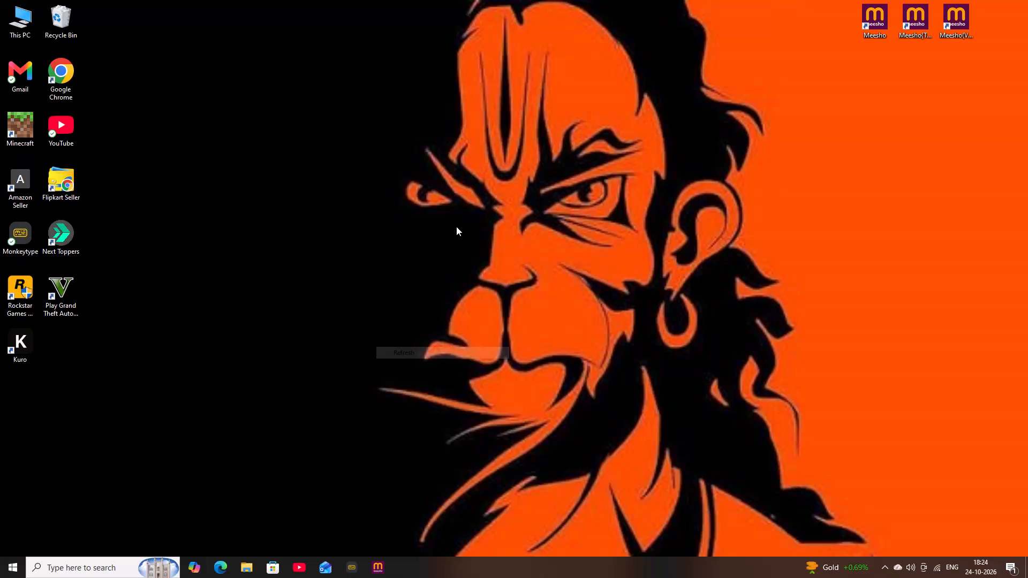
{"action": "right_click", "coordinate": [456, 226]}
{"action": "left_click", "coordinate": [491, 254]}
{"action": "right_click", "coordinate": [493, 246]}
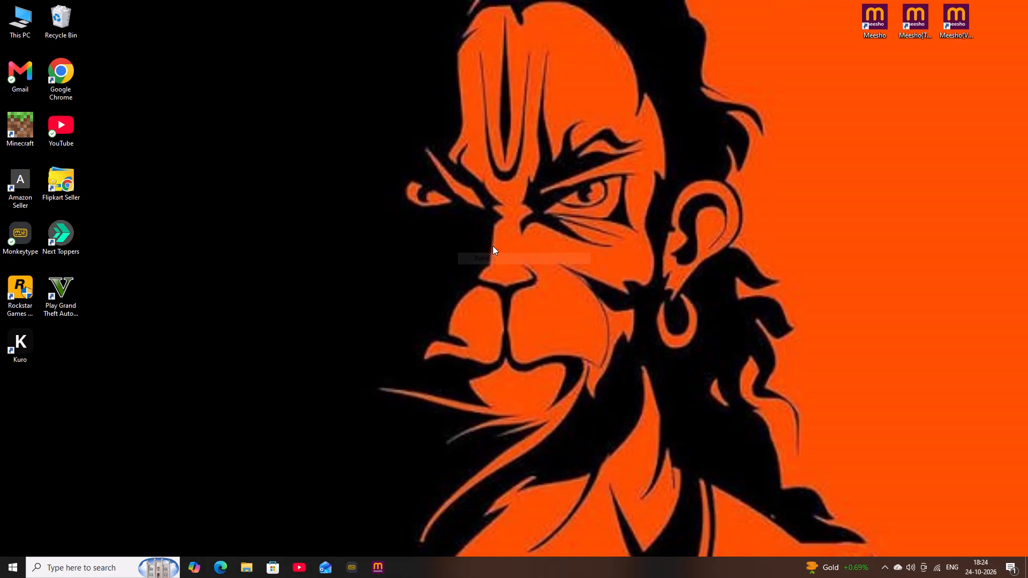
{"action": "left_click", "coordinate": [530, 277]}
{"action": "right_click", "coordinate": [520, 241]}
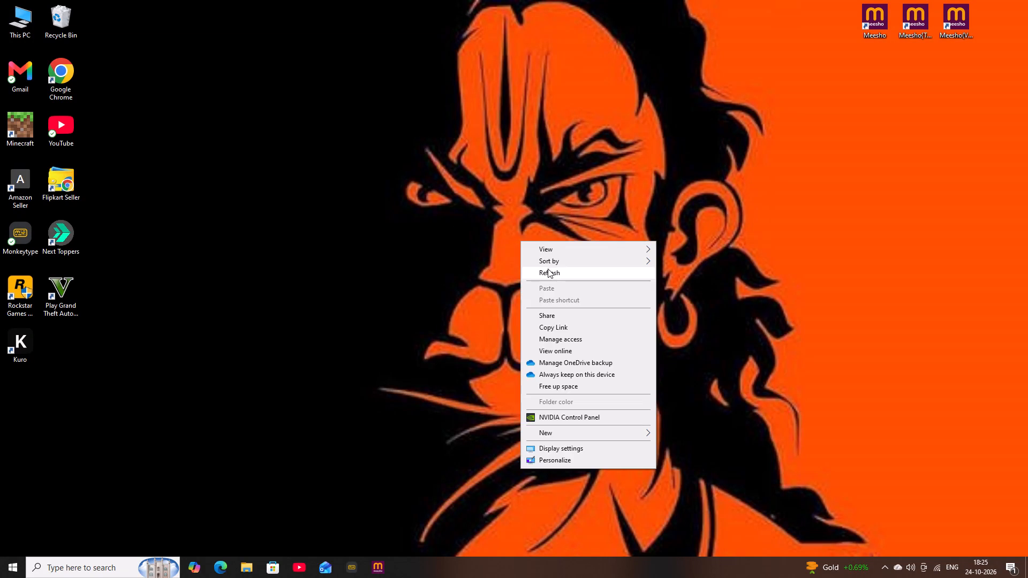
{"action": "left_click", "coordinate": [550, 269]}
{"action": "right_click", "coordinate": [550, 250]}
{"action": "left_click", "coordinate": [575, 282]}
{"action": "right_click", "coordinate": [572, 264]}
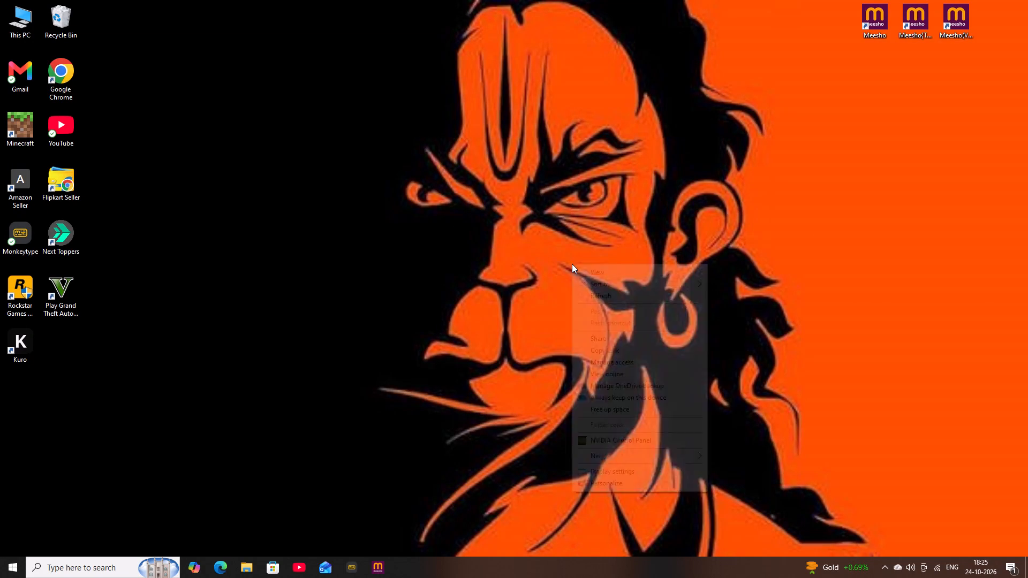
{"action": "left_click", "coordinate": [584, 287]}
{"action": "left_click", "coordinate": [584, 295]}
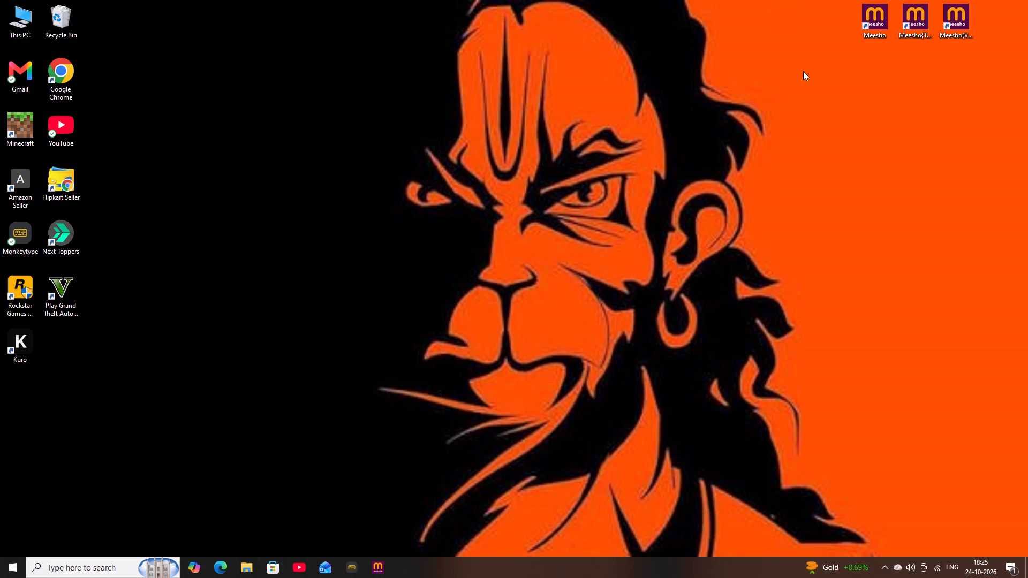
Open the Meesho supplier panel and go to the BASE discount page of the upcoming 22-Nov Miss & 6-dec FSMS sale.
{"action": "double_click", "coordinate": [886, 14]}
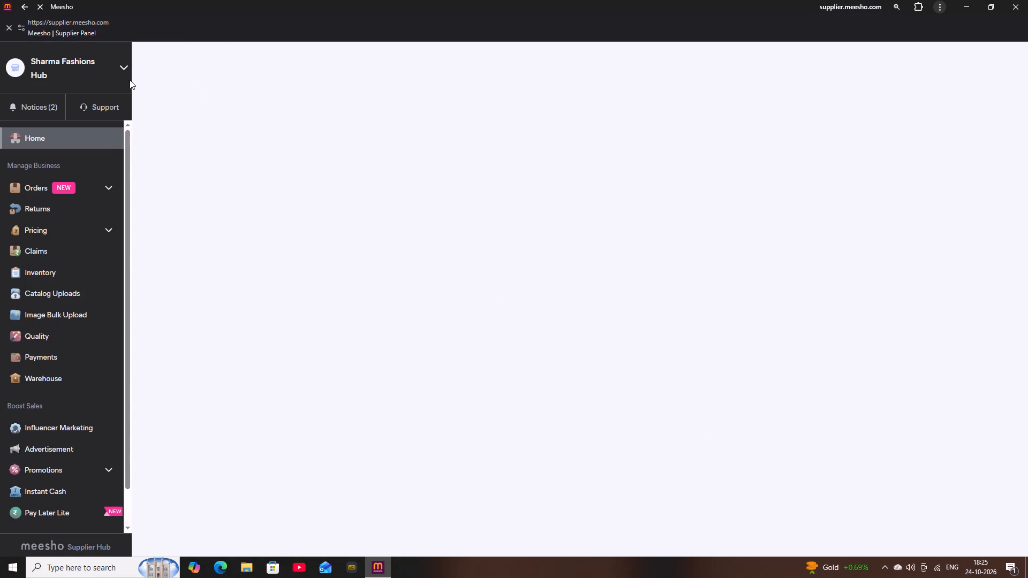
{"action": "left_click", "coordinate": [124, 61]}
{"action": "left_click", "coordinate": [648, 196]}
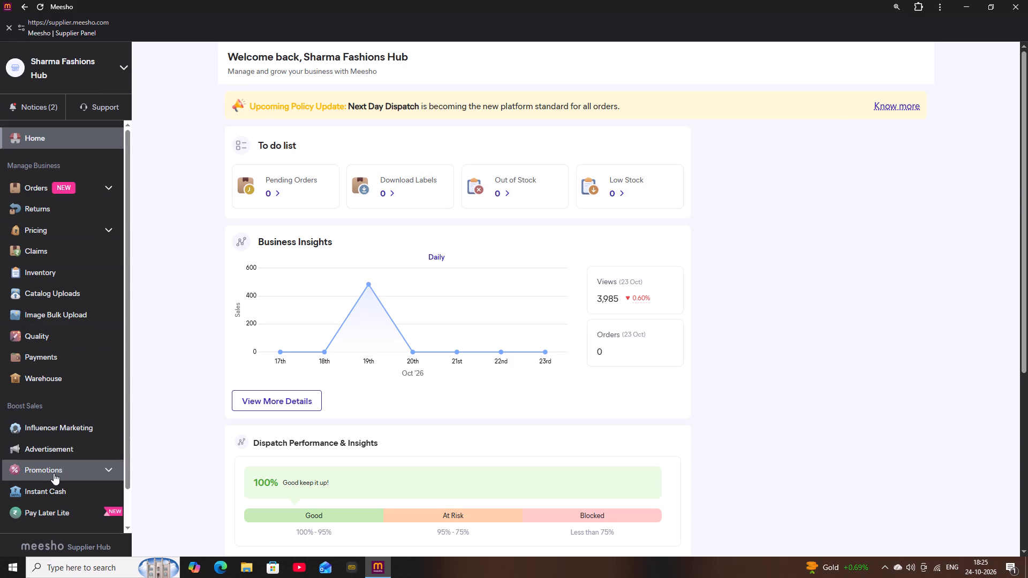
{"action": "left_click", "coordinate": [54, 473]}
{"action": "left_click", "coordinate": [86, 493]}
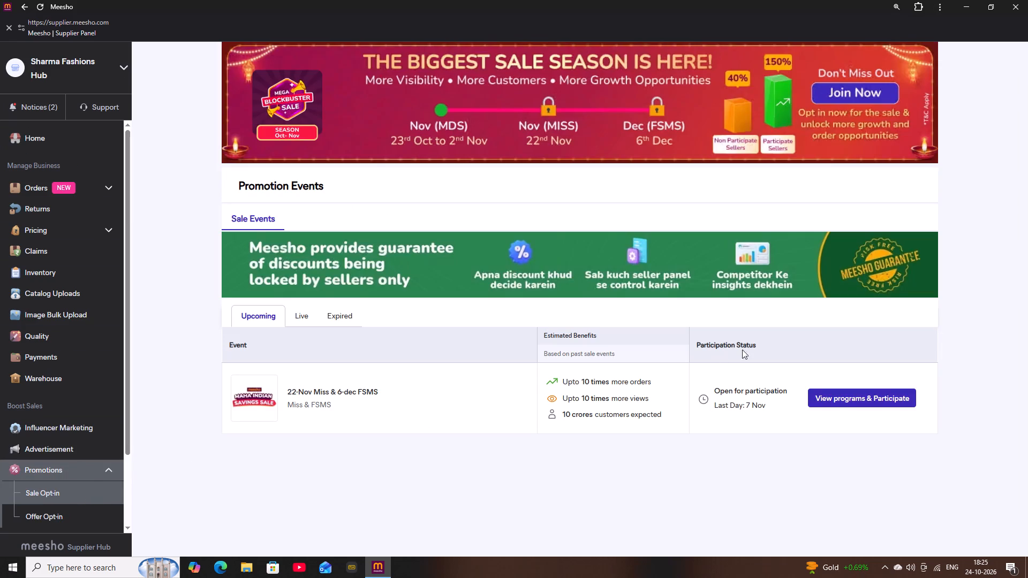
{"action": "left_click", "coordinate": [838, 395]}
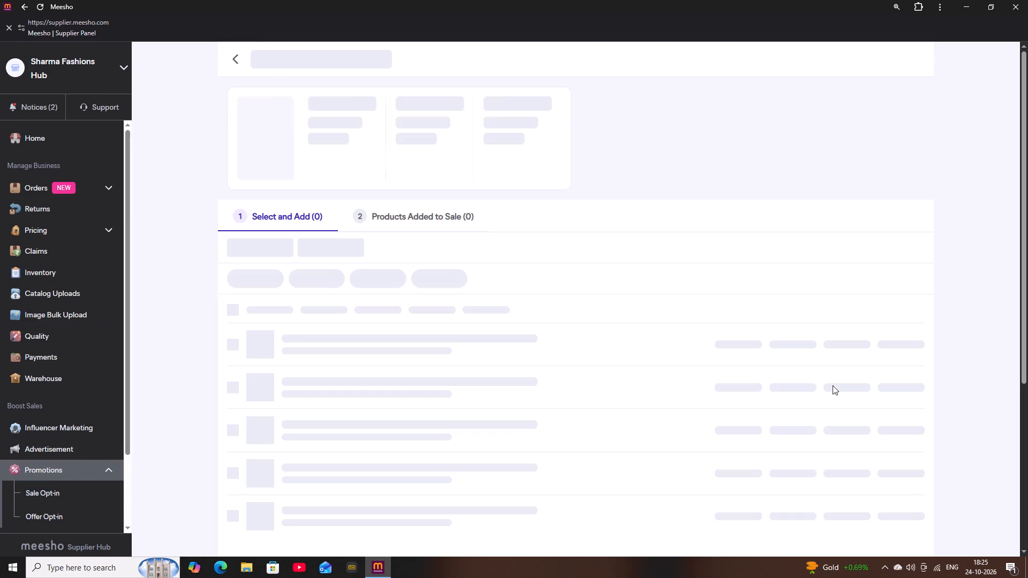
Add all eligible products to the BASE sale with a 6% bulk discount.
{"action": "scroll", "coordinate": [721, 382], "scroll_direction": "down", "scroll_amount": 2}
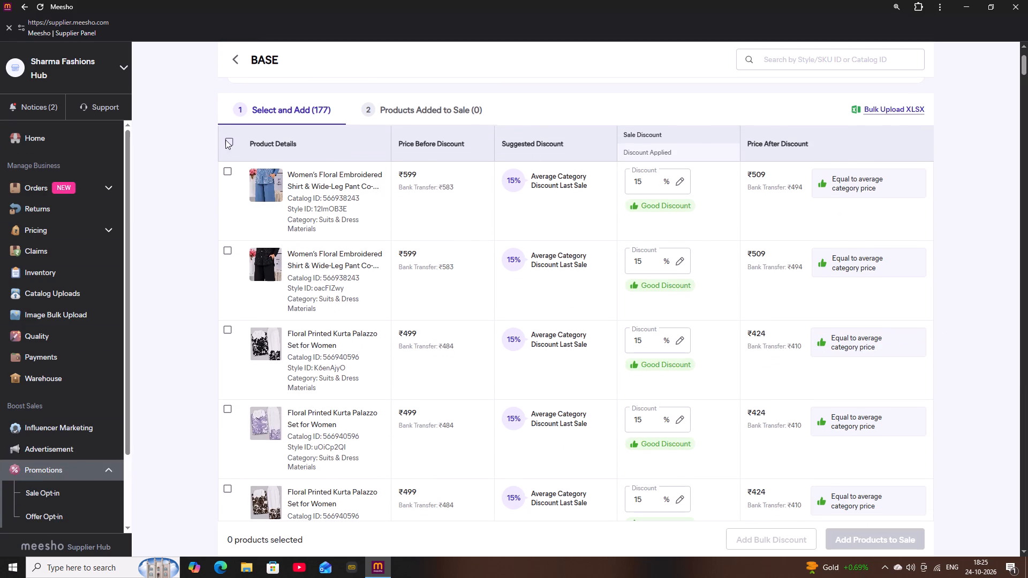
{"action": "left_click", "coordinate": [230, 140]}
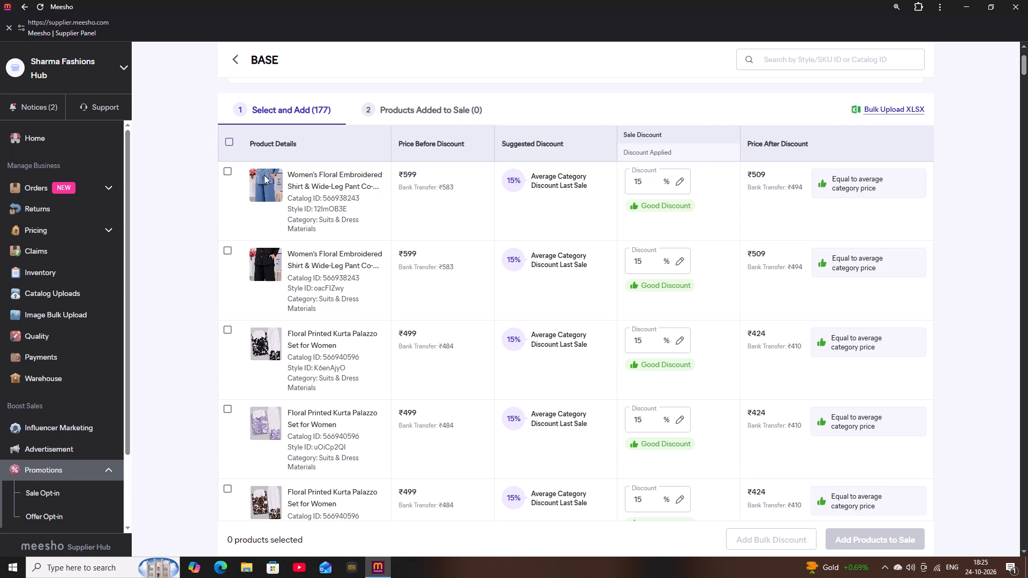
{"action": "left_click", "coordinate": [780, 546]}
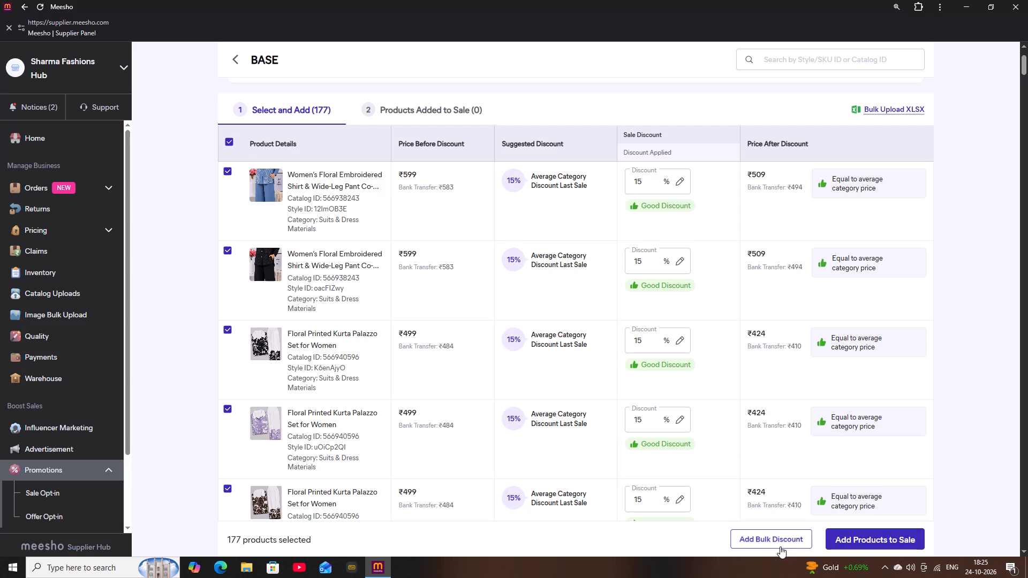
{"action": "left_click", "coordinate": [414, 295]}
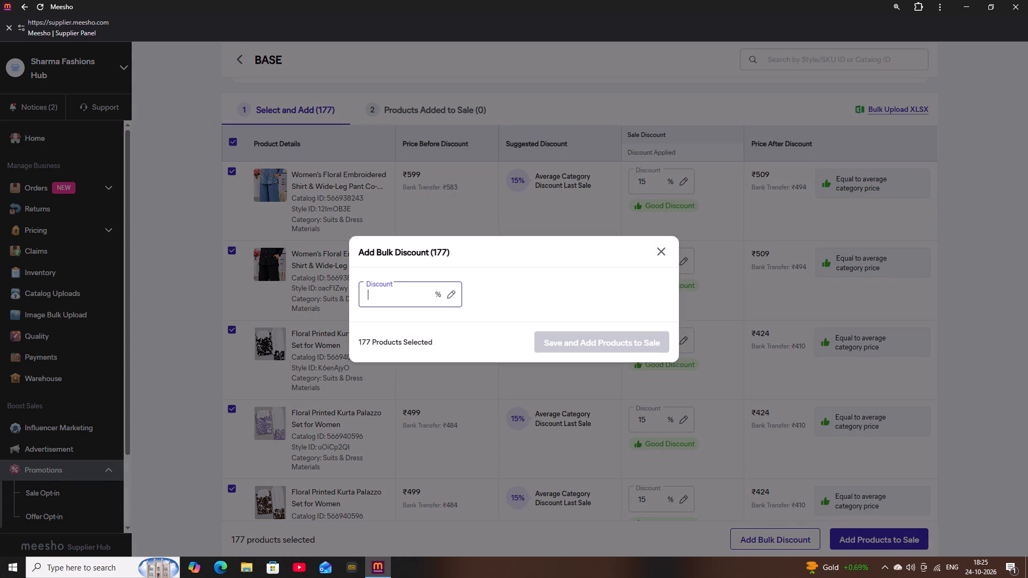
{"action": "key", "text": "6"}
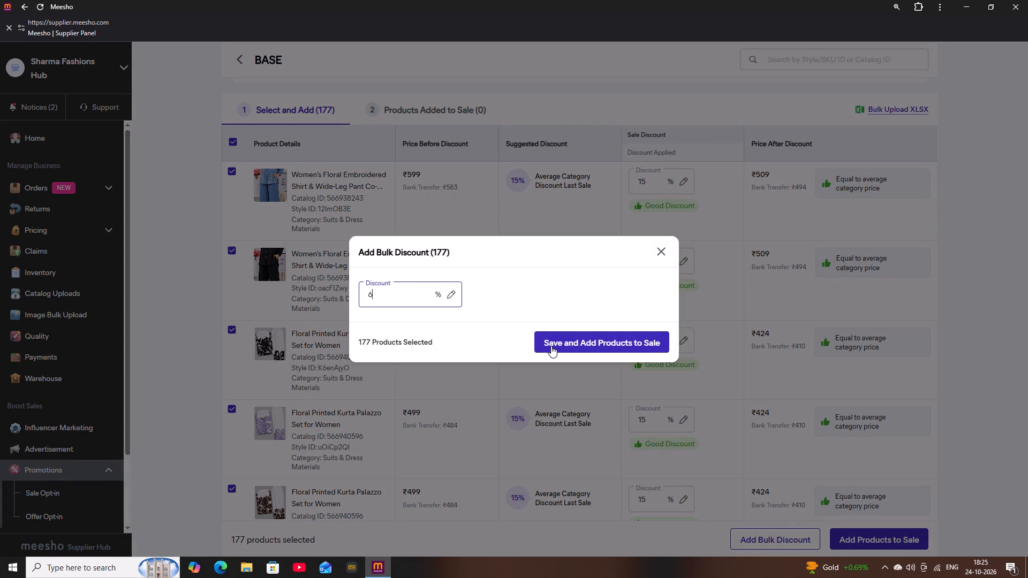
{"action": "left_click", "coordinate": [551, 346]}
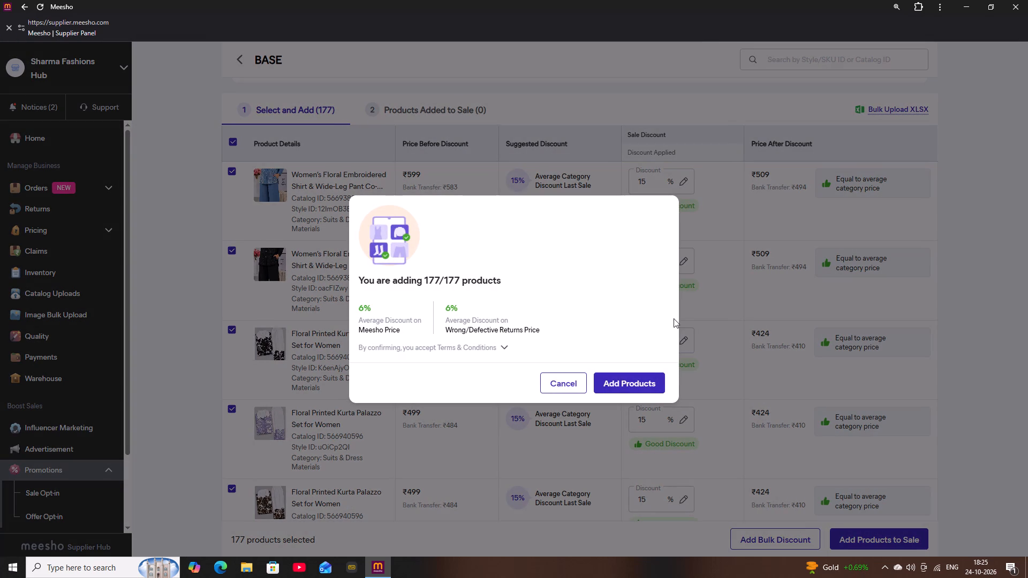
{"action": "left_click", "coordinate": [634, 380]}
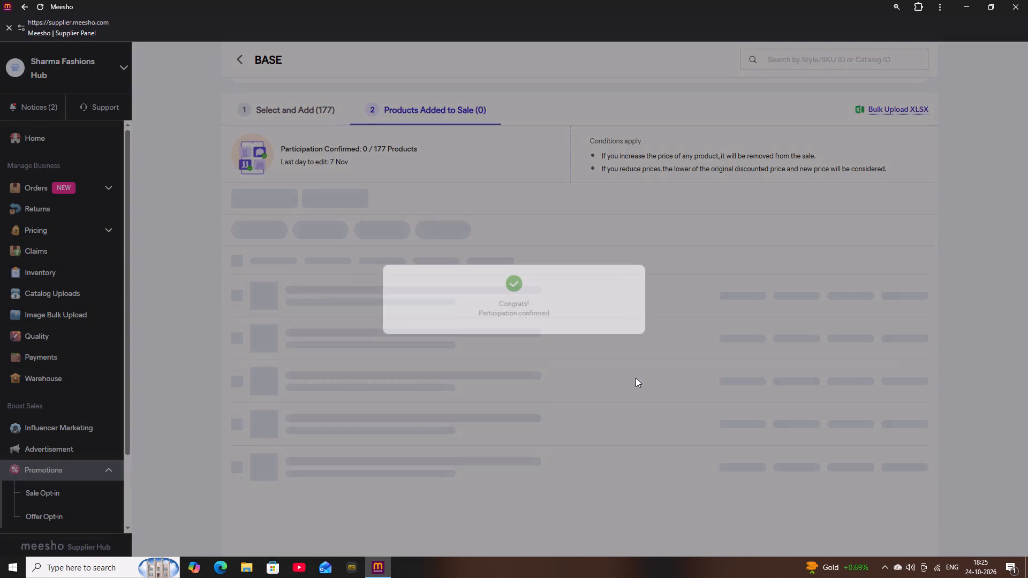
Check the Select and Add and Products Added to Sale lists for the products just enrolled.
{"action": "left_click", "coordinate": [291, 291]}
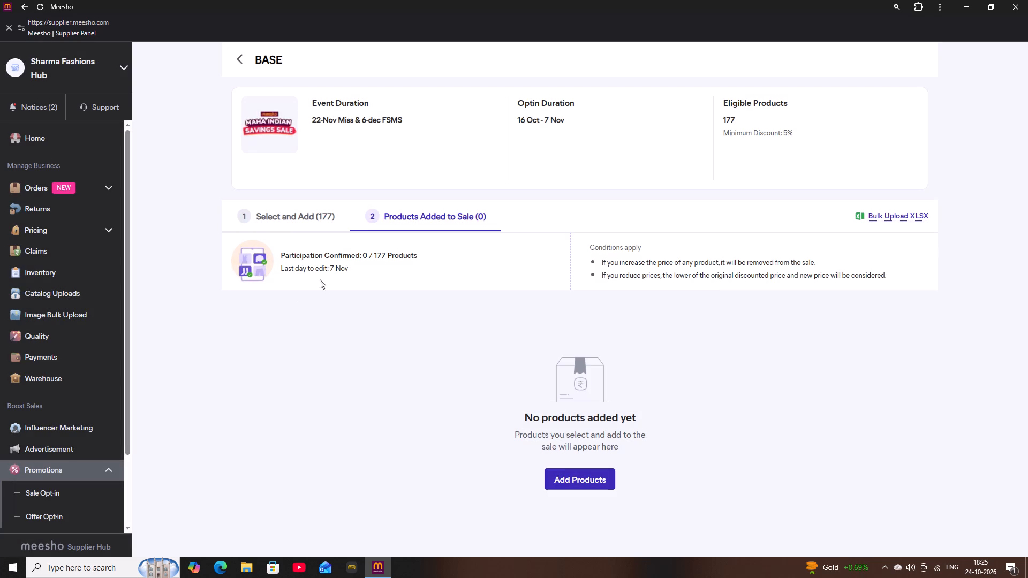
{"action": "left_click", "coordinate": [268, 216]}
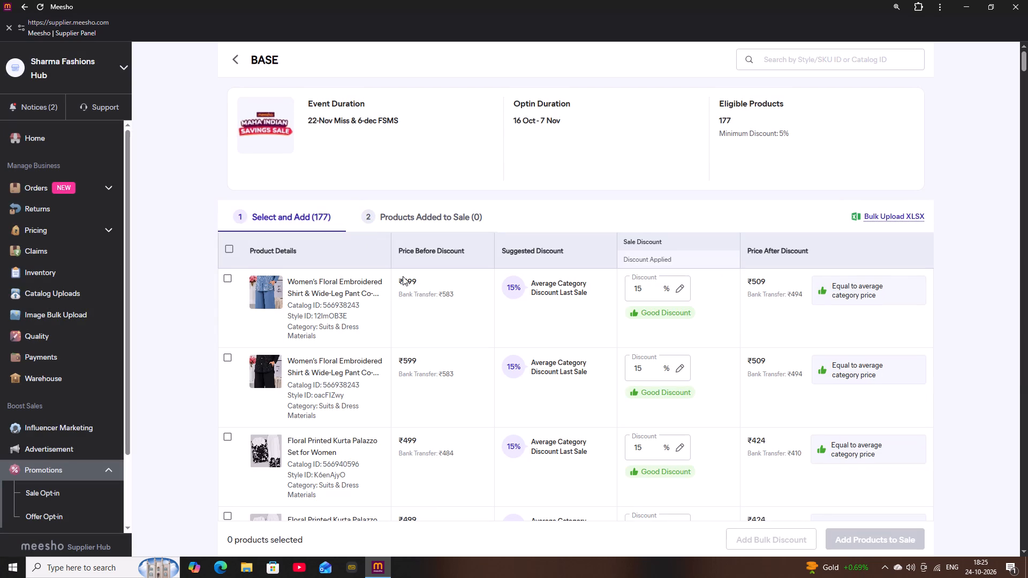
{"action": "scroll", "coordinate": [408, 272], "scroll_direction": "down", "scroll_amount": 1}
{"action": "left_click", "coordinate": [433, 169]}
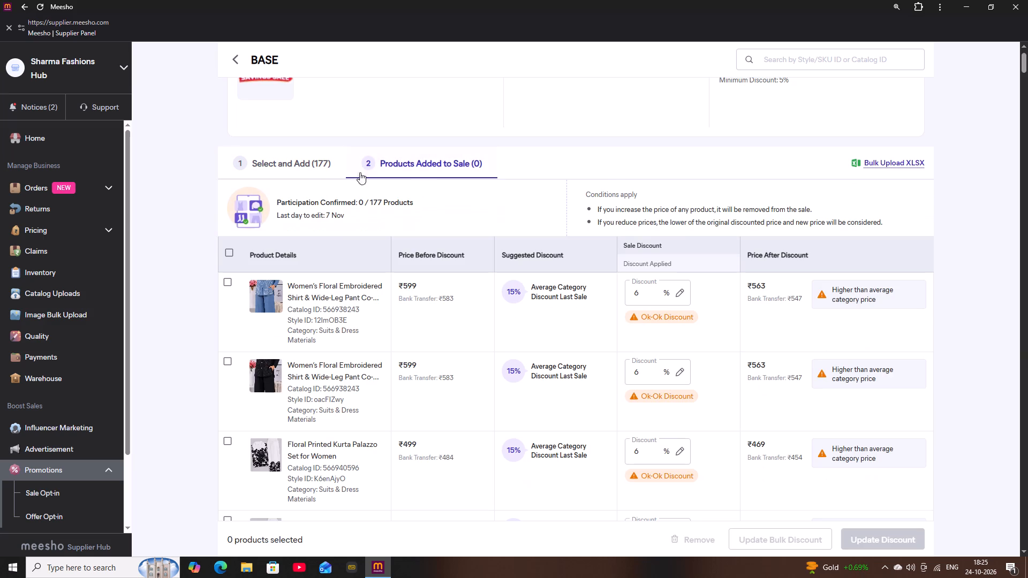
{"action": "left_click", "coordinate": [301, 169]}
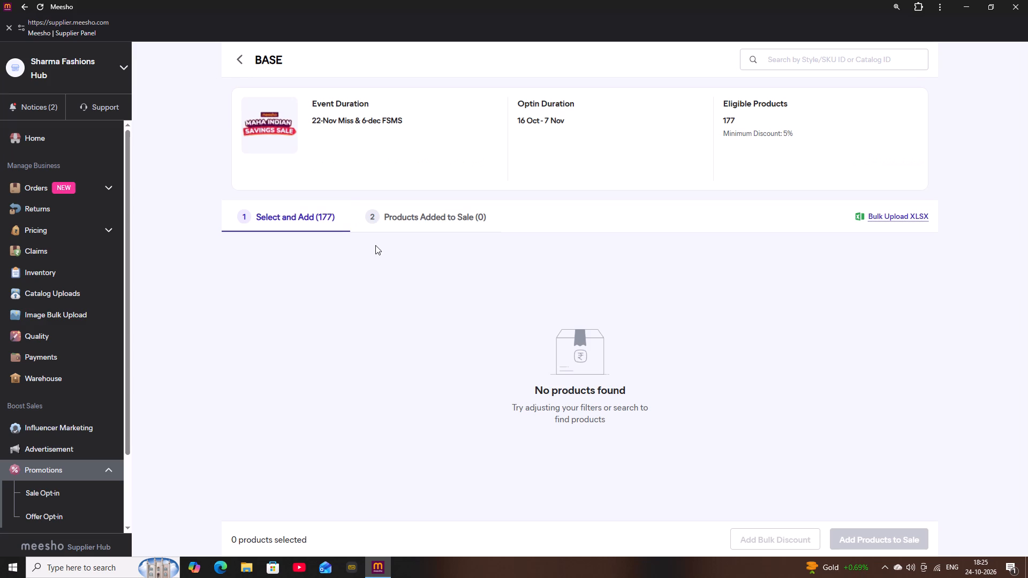
{"action": "left_click", "coordinate": [395, 216]}
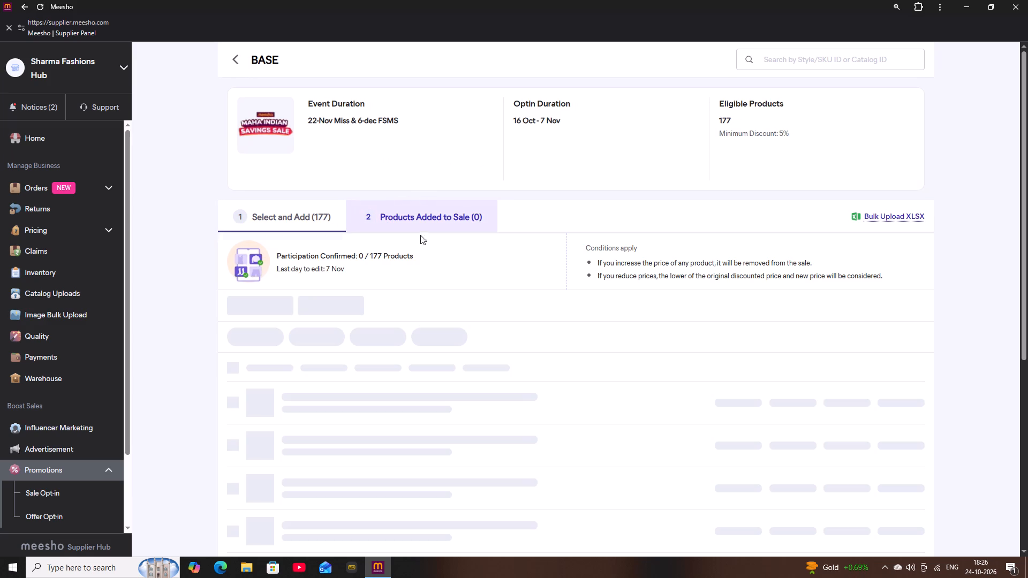
Log out of the Sharma Fashions Hub account and log in to Trend Aura Enterprise with the saved credentials.
{"action": "left_click", "coordinate": [80, 127]}
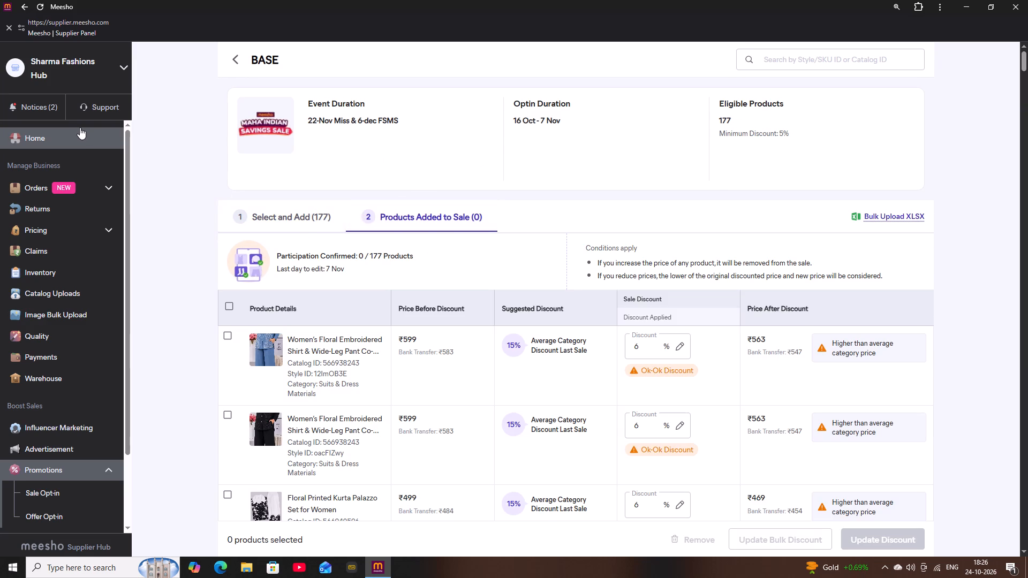
{"action": "left_click", "coordinate": [648, 193]}
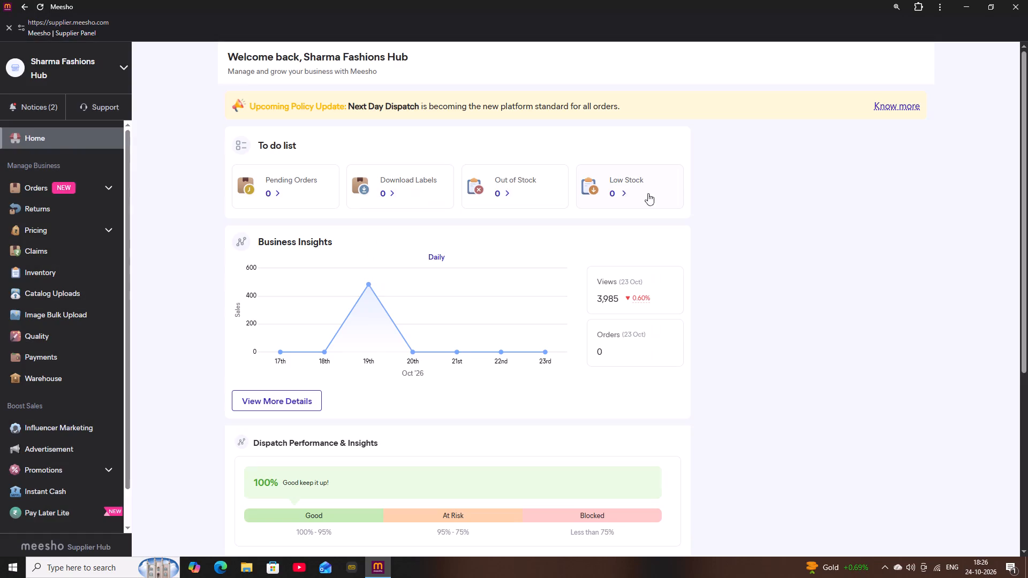
{"action": "left_click", "coordinate": [125, 69]}
{"action": "left_click", "coordinate": [147, 115]}
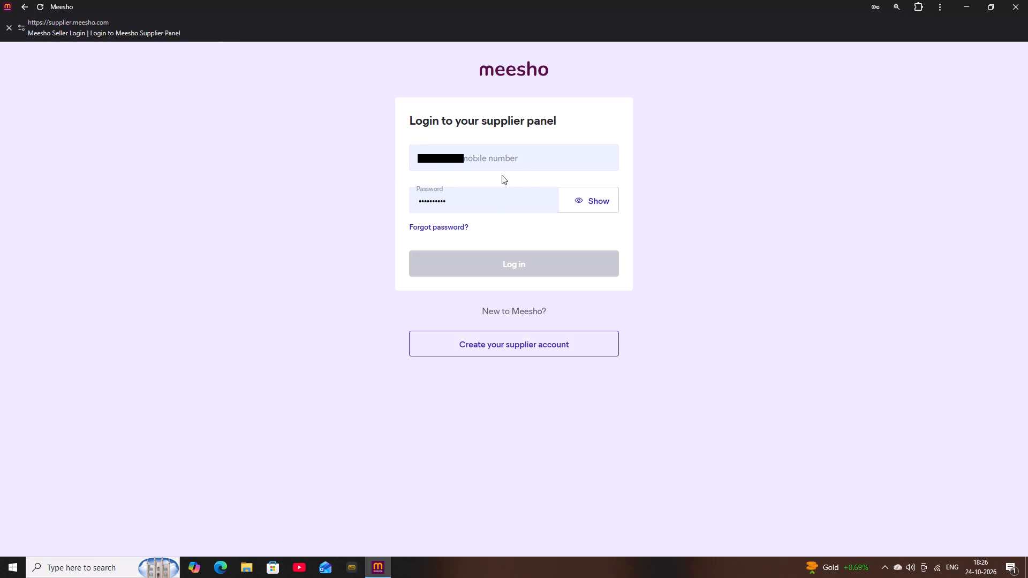
{"action": "left_click", "coordinate": [605, 206]}
{"action": "left_click", "coordinate": [520, 285]}
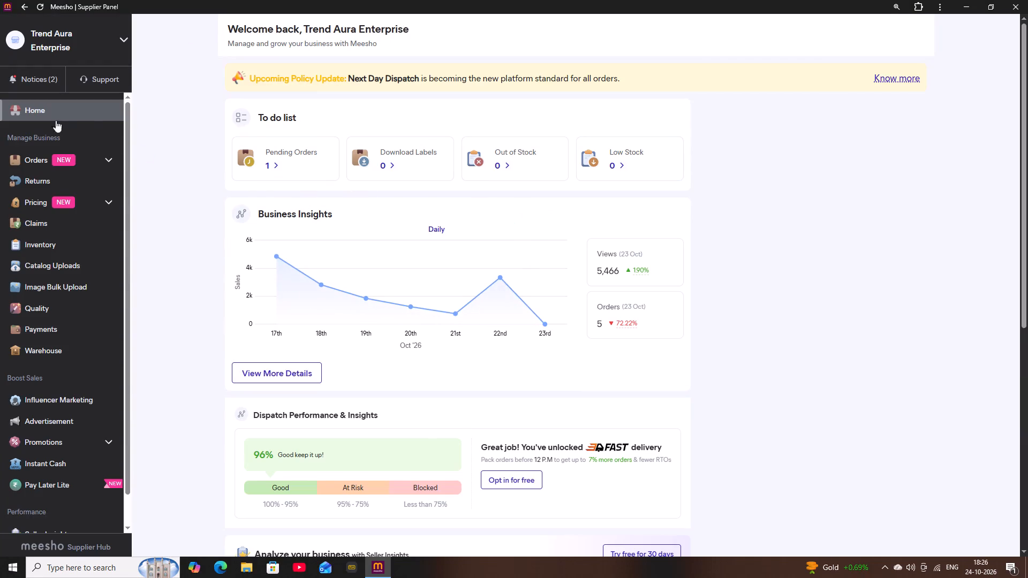
Review Trend Aura Enterprise's participation and applied discounts for the 22-Nov Miss & 6-dec FSMS sale.
{"action": "left_click", "coordinate": [57, 432]}
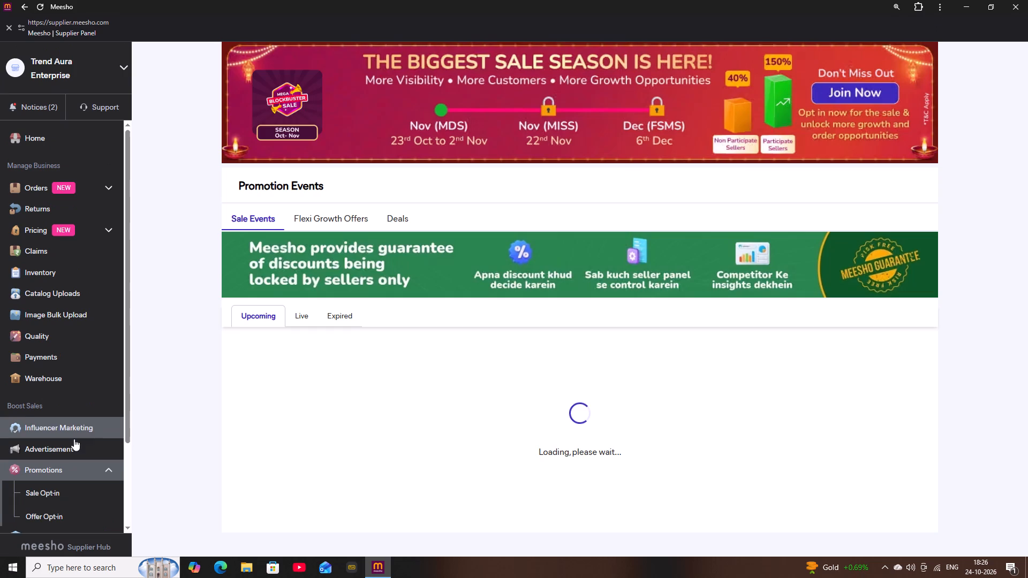
{"action": "left_click", "coordinate": [843, 397]}
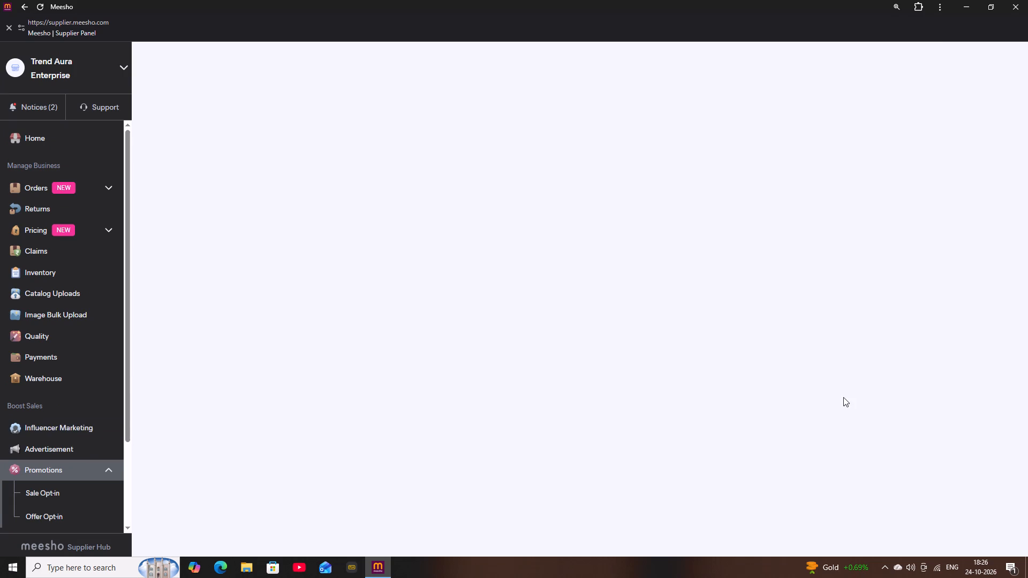
{"action": "scroll", "coordinate": [689, 461], "scroll_direction": "down", "scroll_amount": 3}
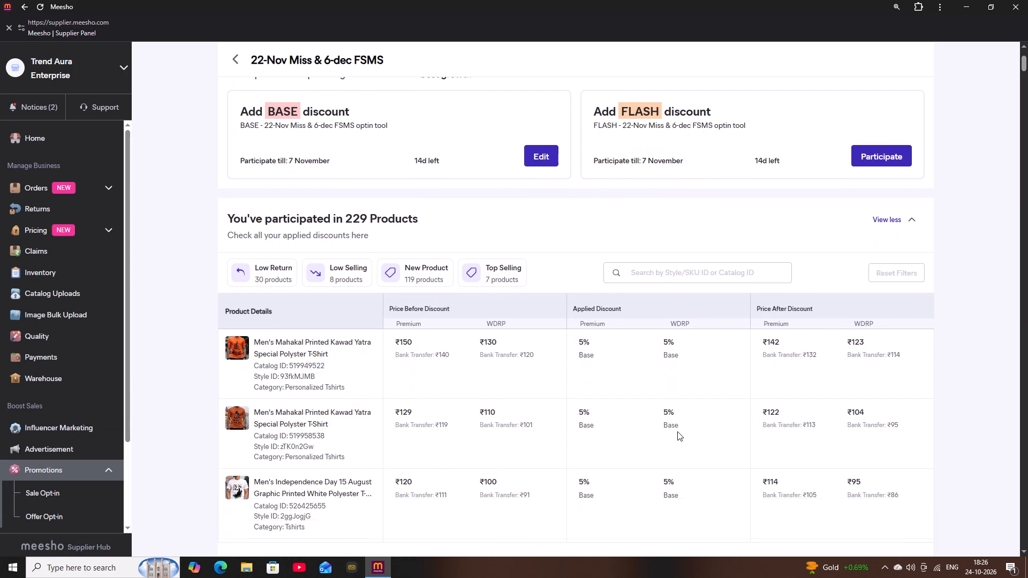
Check the catalog uploads page, and examine the claims overview and claim tracking list.
{"action": "left_click", "coordinate": [77, 143]}
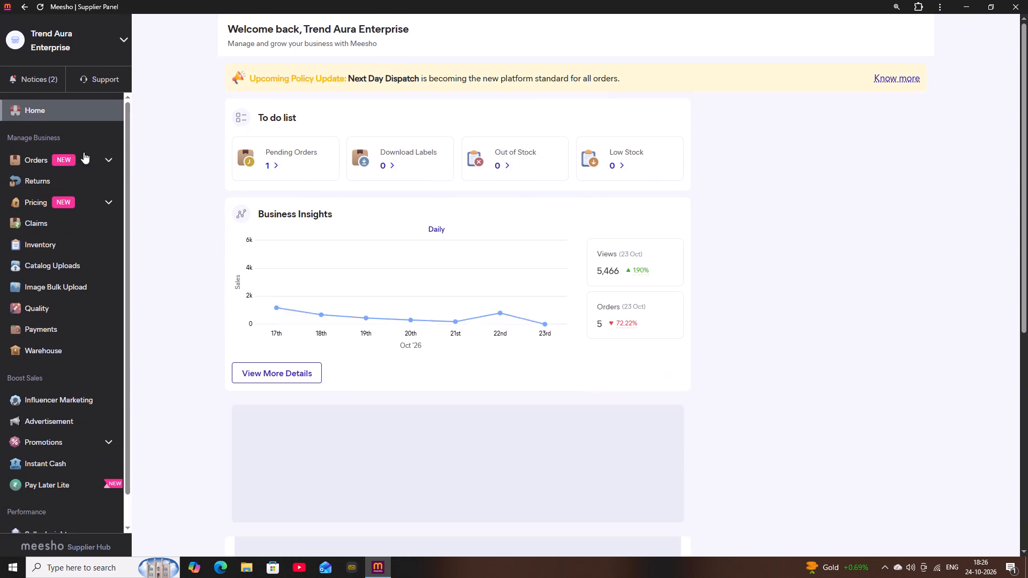
{"action": "left_click", "coordinate": [64, 263]}
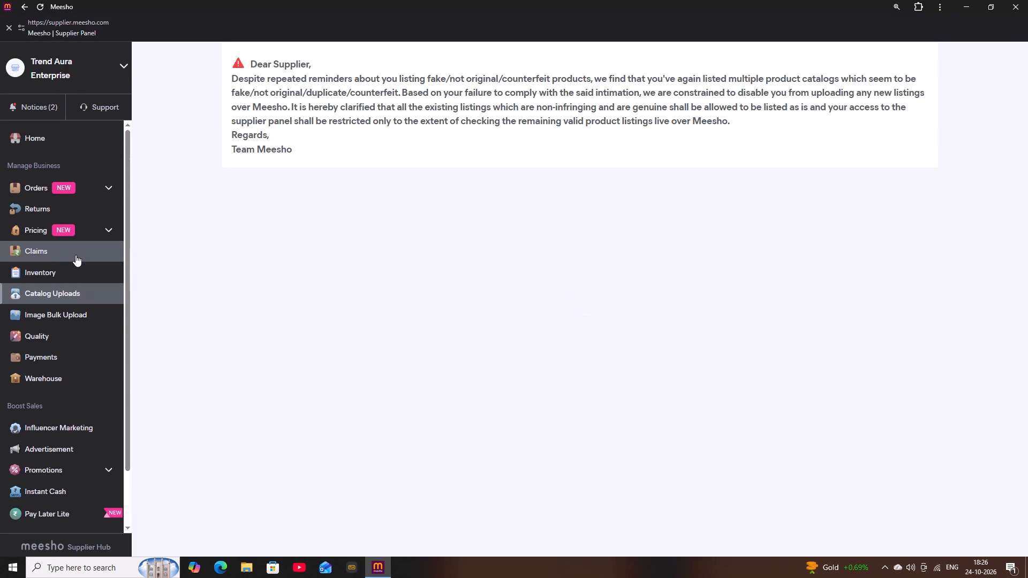
{"action": "left_click", "coordinate": [71, 248]}
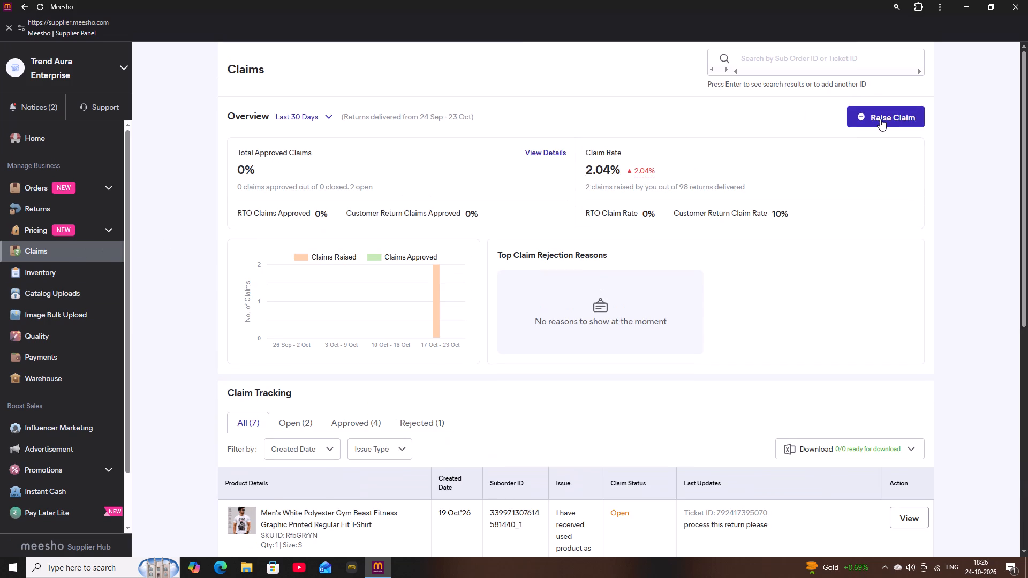
{"action": "left_click", "coordinate": [880, 119]}
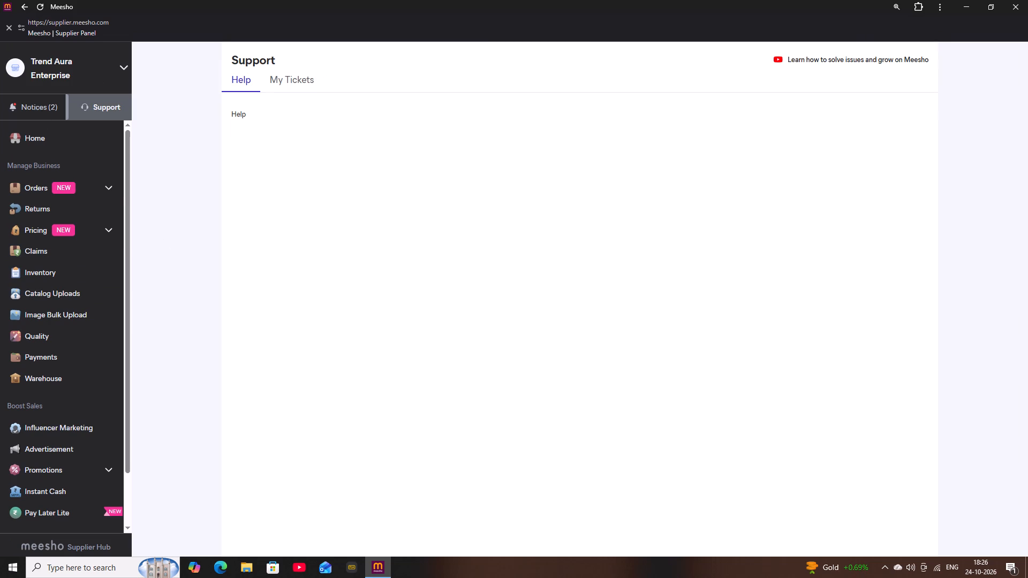
{"action": "left_click", "coordinate": [52, 252]}
{"action": "scroll", "coordinate": [554, 268], "scroll_direction": "down", "scroll_amount": 4}
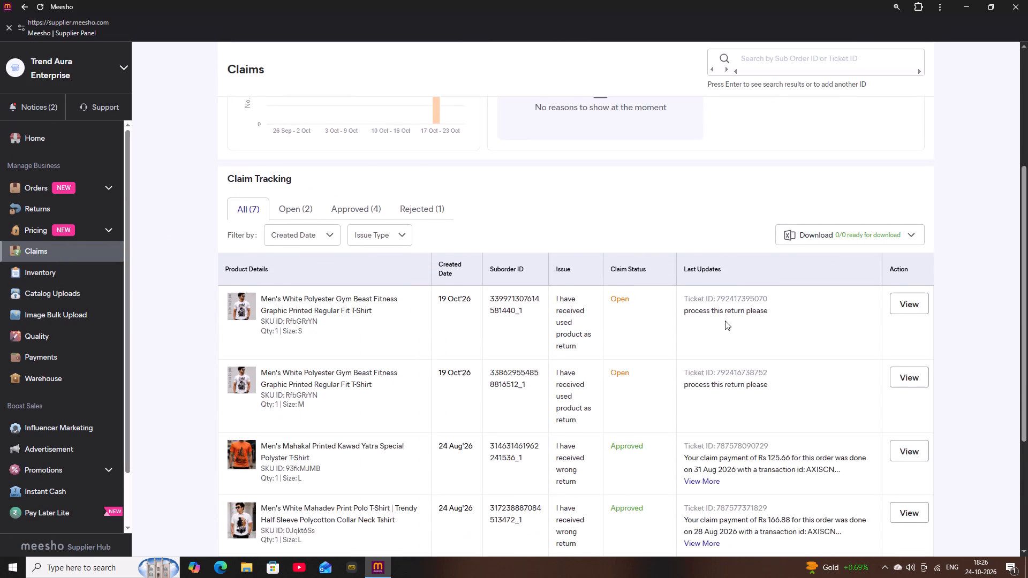
{"action": "scroll", "coordinate": [725, 321], "scroll_direction": "down", "scroll_amount": 2}
{"action": "scroll", "coordinate": [732, 288], "scroll_direction": "up", "scroll_amount": 3}
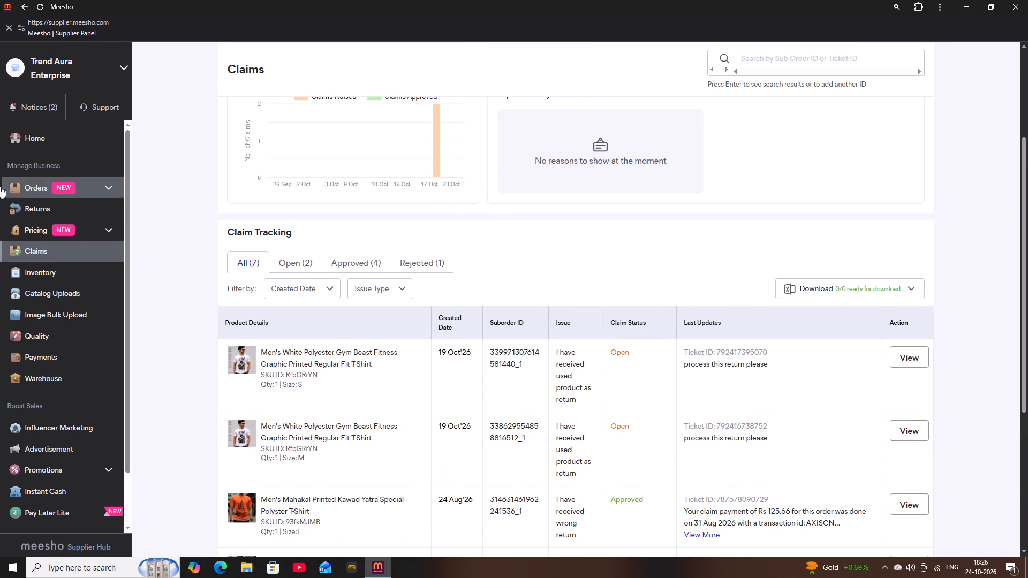
{"action": "scroll", "coordinate": [843, 172], "scroll_direction": "up", "scroll_amount": 3}
Start raising a claim to read the Returns/RTO & Exchange help topics, and close the supplier panel.
{"action": "left_click", "coordinate": [888, 113]}
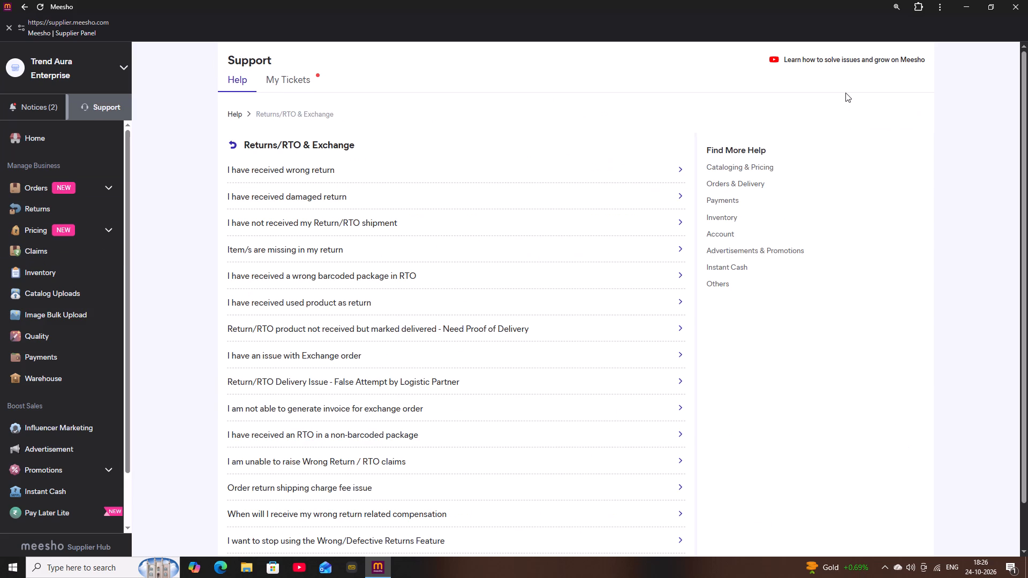
{"action": "scroll", "coordinate": [329, 450], "scroll_direction": "down", "scroll_amount": 1}
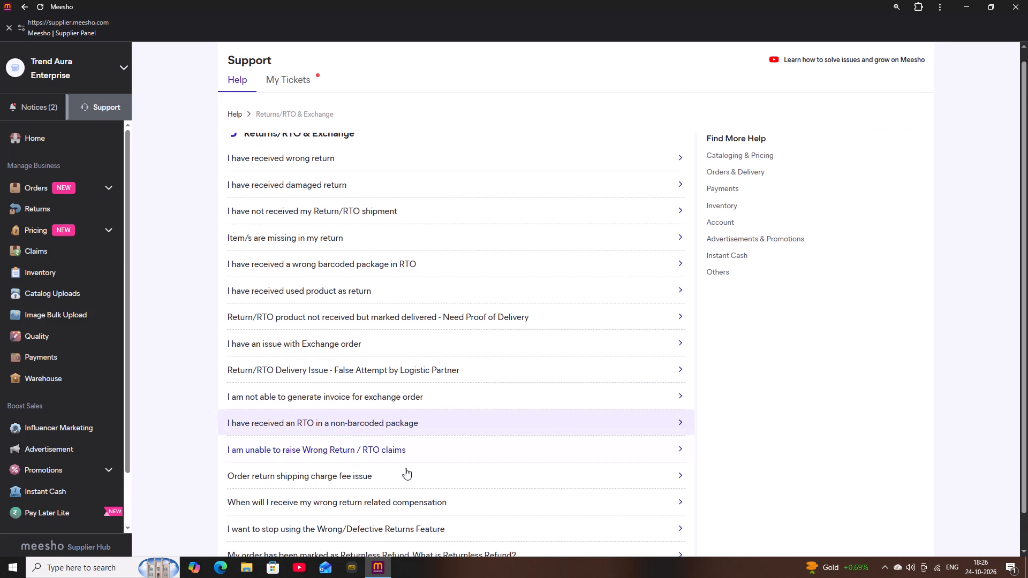
{"action": "scroll", "coordinate": [405, 468], "scroll_direction": "down", "scroll_amount": 1}
{"action": "scroll", "coordinate": [718, 351], "scroll_direction": "down", "scroll_amount": 2}
{"action": "scroll", "coordinate": [826, 351], "scroll_direction": "up", "scroll_amount": 3}
{"action": "scroll", "coordinate": [552, 391], "scroll_direction": "up", "scroll_amount": 3}
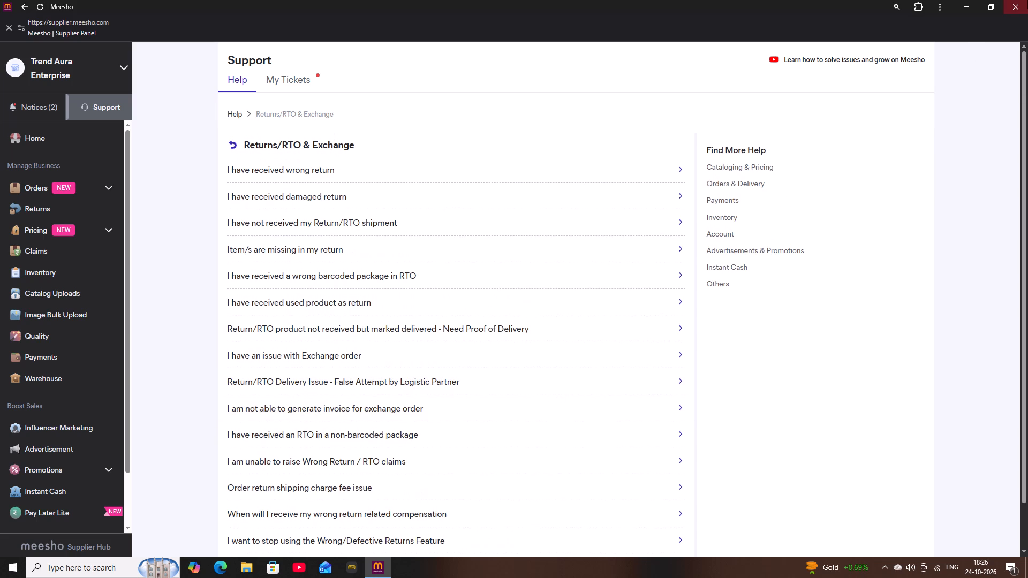
{"action": "left_click", "coordinate": [1027, 0]}
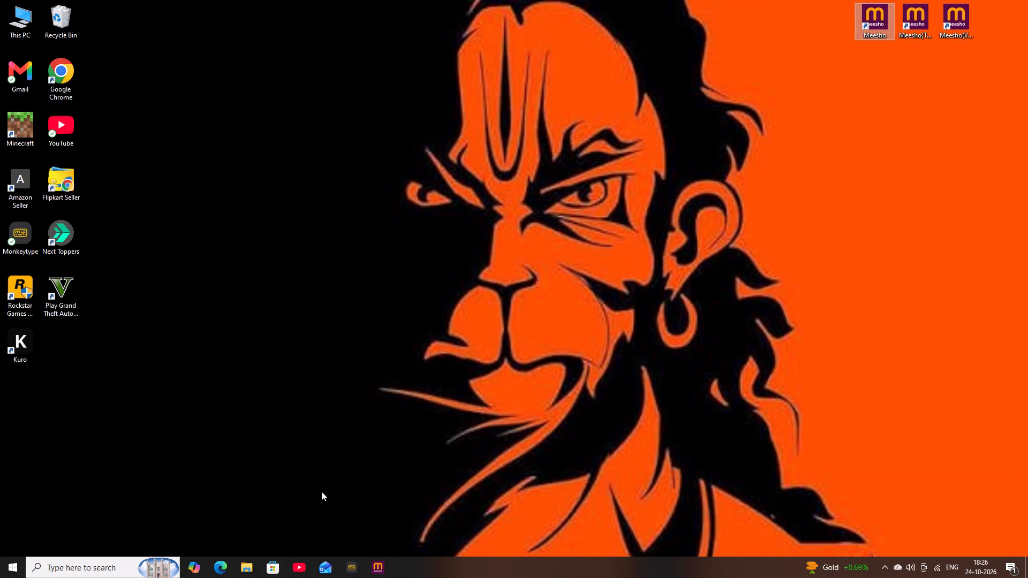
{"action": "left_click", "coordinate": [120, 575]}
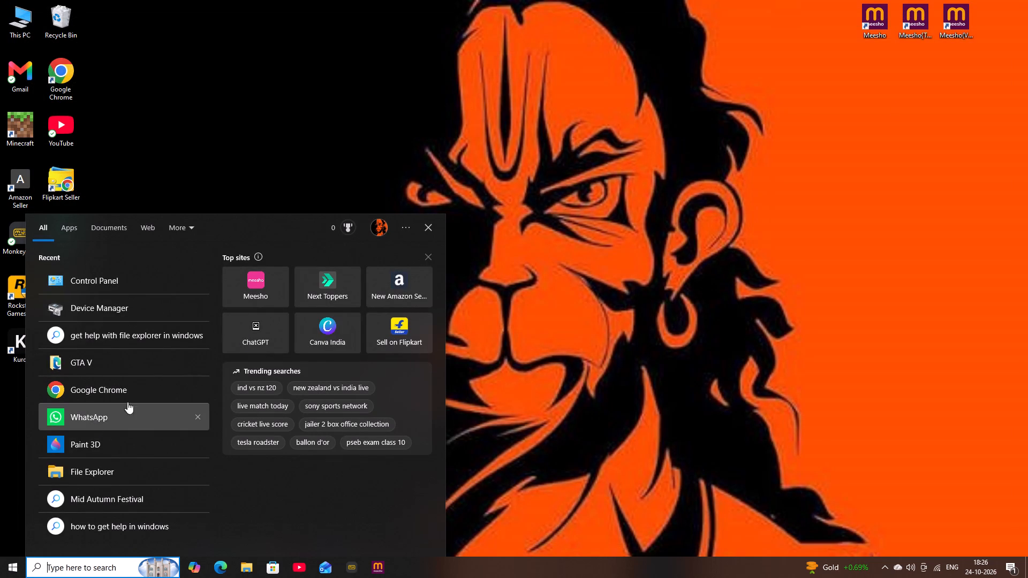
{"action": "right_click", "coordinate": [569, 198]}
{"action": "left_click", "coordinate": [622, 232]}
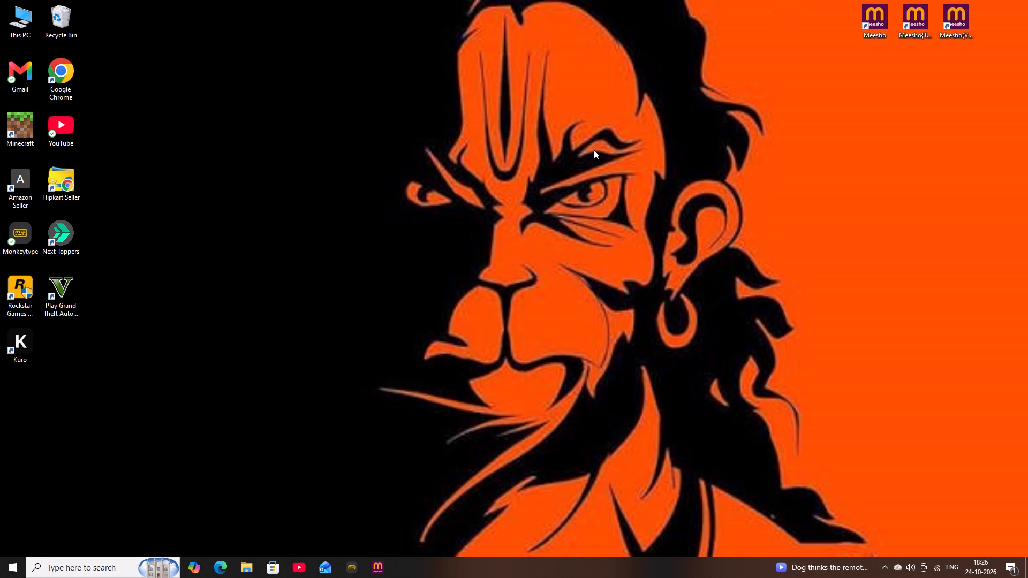
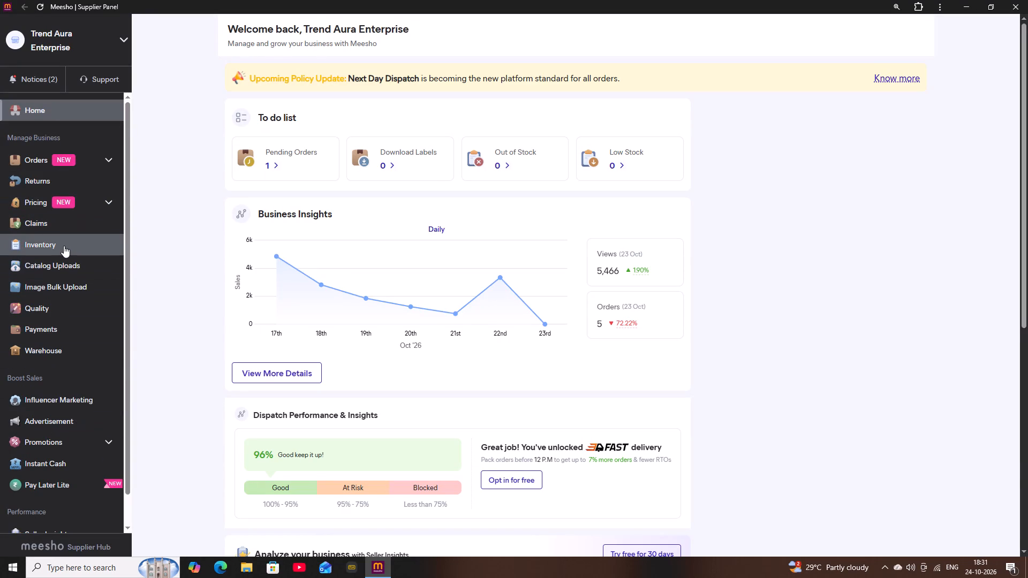
Look over the claims overview and the claim tracking list.
{"action": "left_click", "coordinate": [64, 226]}
{"action": "scroll", "coordinate": [828, 316], "scroll_direction": "down", "scroll_amount": 2}
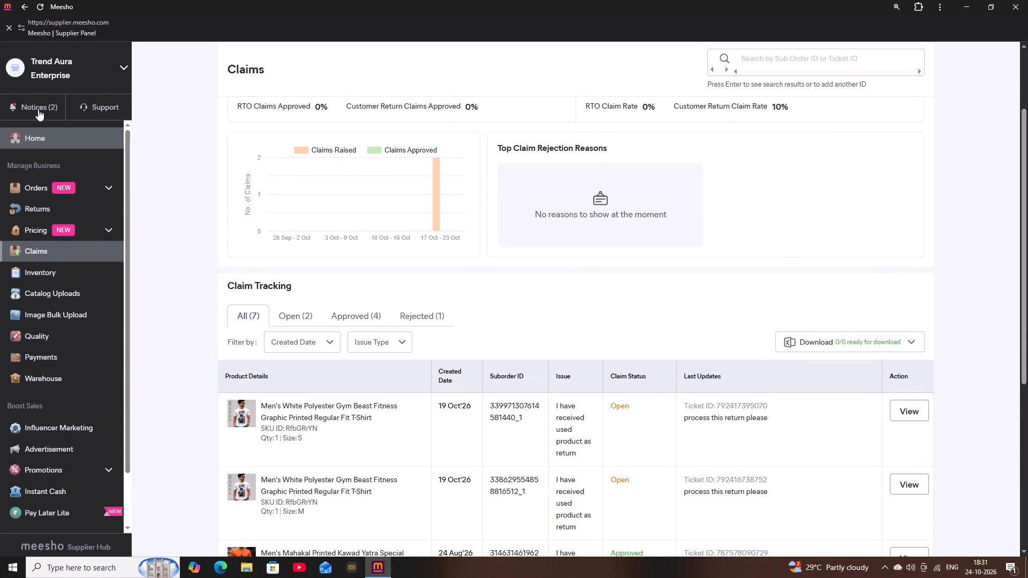
Review all raised support tickets and read Meesho's full last update on the blocked-catalogs ticket created 19 Oct'26 at 10:12 AM.
{"action": "left_click", "coordinate": [102, 118]}
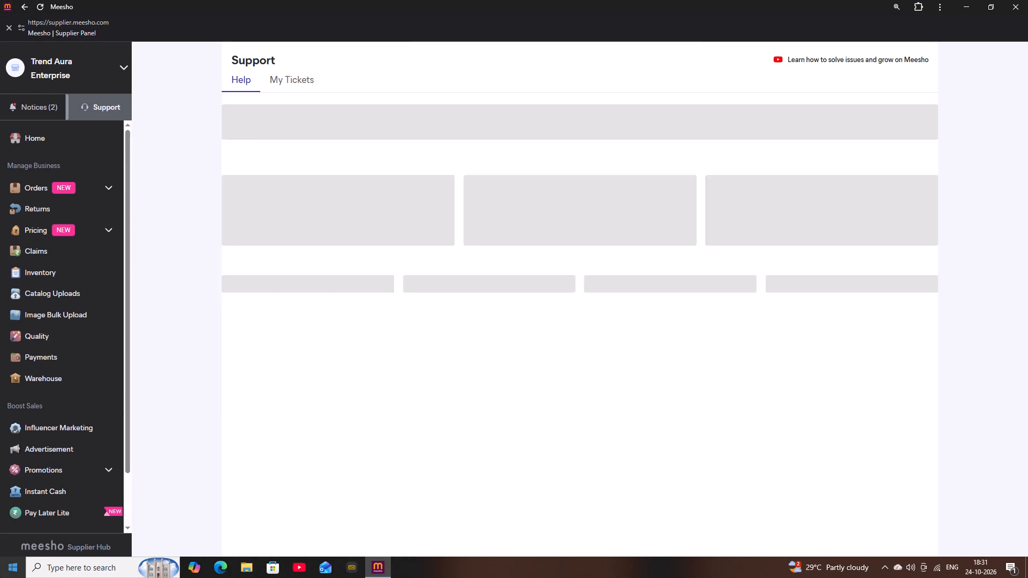
{"action": "left_click_drag", "start_coordinate": [1027, 380], "coordinate": [1016, 556]}
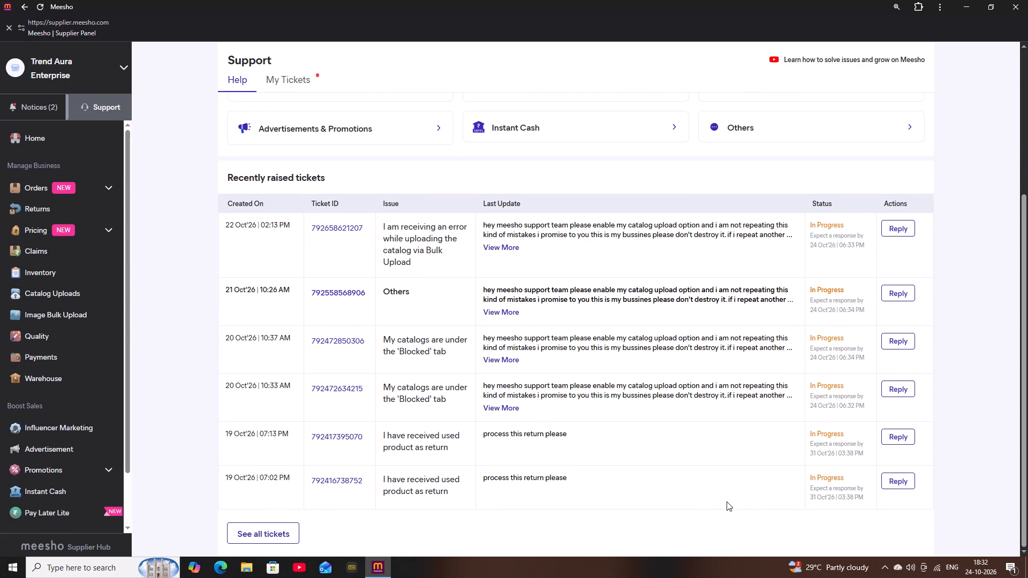
{"action": "scroll", "coordinate": [599, 401], "scroll_direction": "down", "scroll_amount": 2}
{"action": "left_click", "coordinate": [267, 535]}
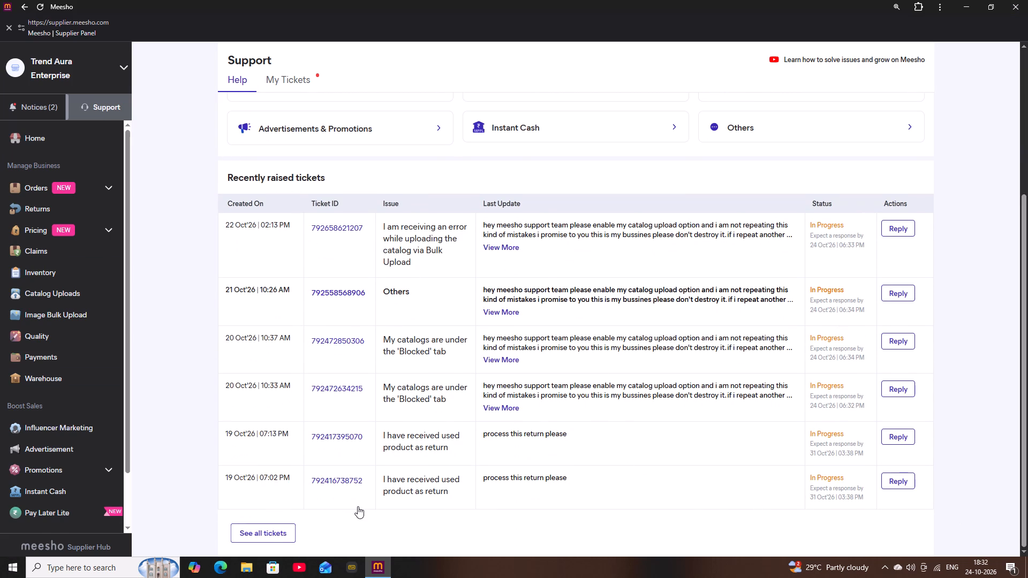
{"action": "scroll", "coordinate": [586, 523], "scroll_direction": "down", "scroll_amount": 2}
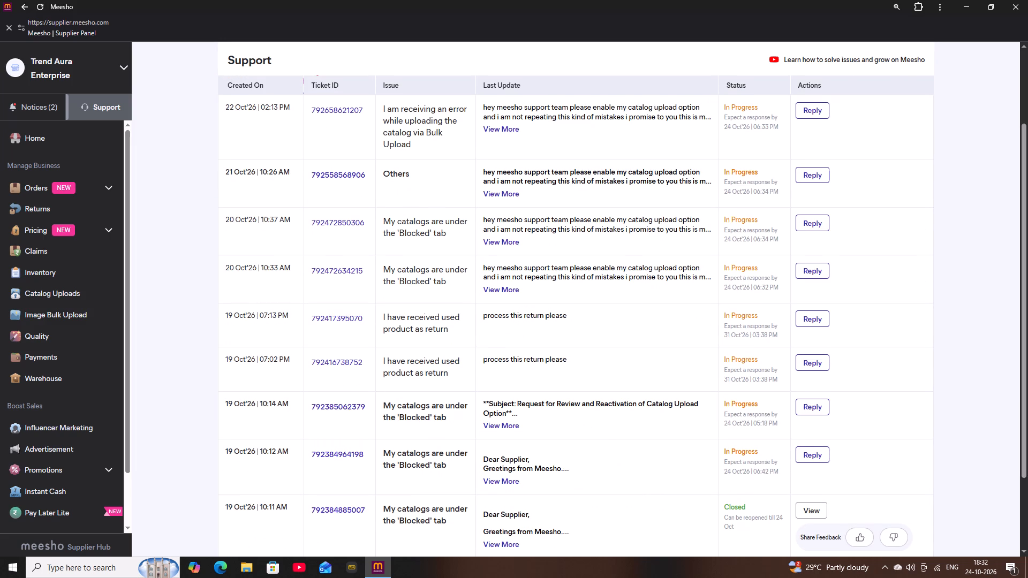
{"action": "left_click", "coordinate": [515, 480]}
{"action": "scroll", "coordinate": [644, 506], "scroll_direction": "down", "scroll_amount": 1}
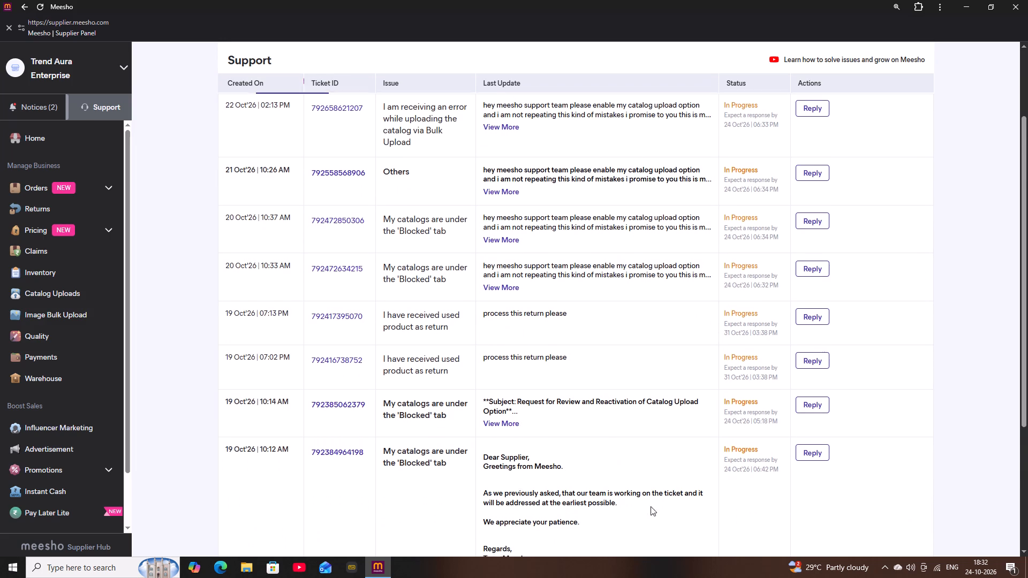
{"action": "scroll", "coordinate": [651, 506], "scroll_direction": "down", "scroll_amount": 1}
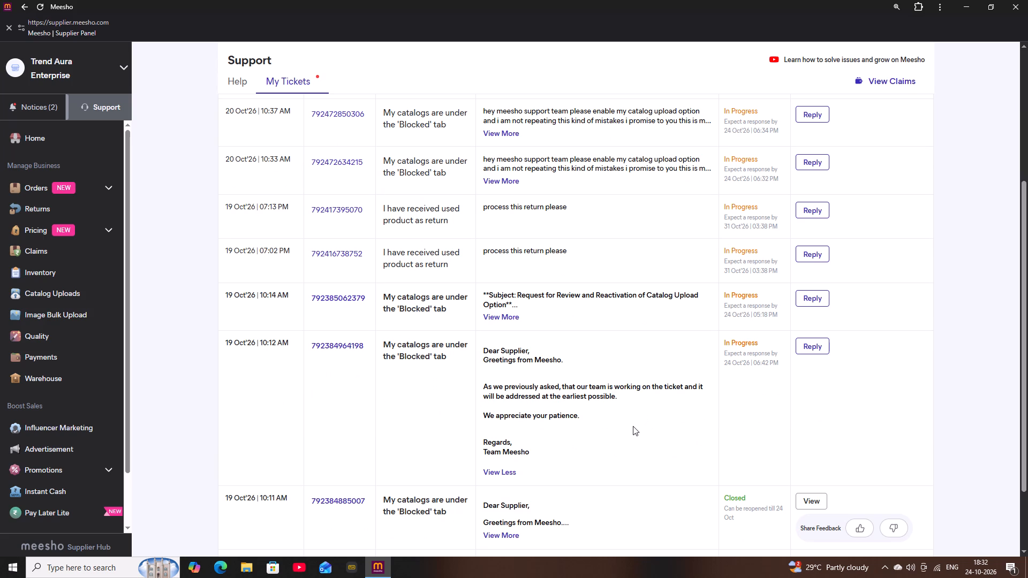
Open that blocked-catalogs ticket for reply and read its details and the newest 24 Oct update in full.
{"action": "left_click", "coordinate": [822, 351]}
{"action": "scroll", "coordinate": [721, 443], "scroll_direction": "down", "scroll_amount": 1}
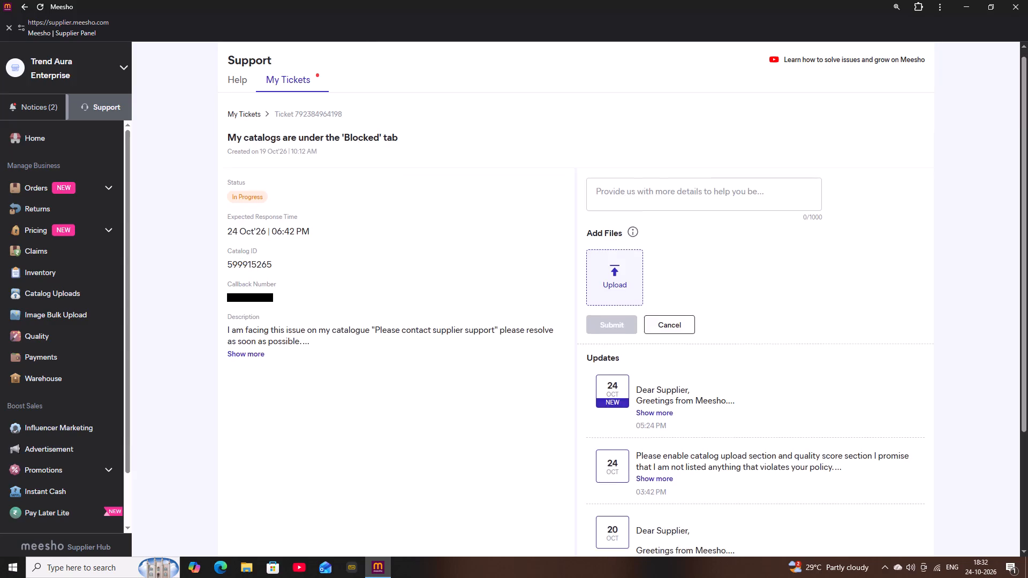
{"action": "scroll", "coordinate": [730, 439], "scroll_direction": "down", "scroll_amount": 1}
{"action": "left_click", "coordinate": [657, 309]}
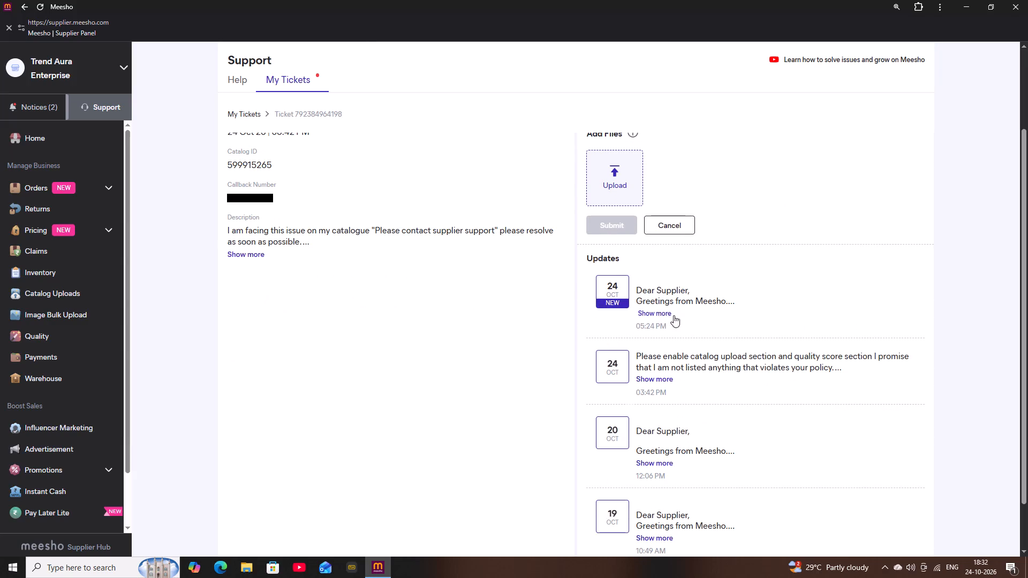
{"action": "scroll", "coordinate": [747, 435], "scroll_direction": "down", "scroll_amount": 1}
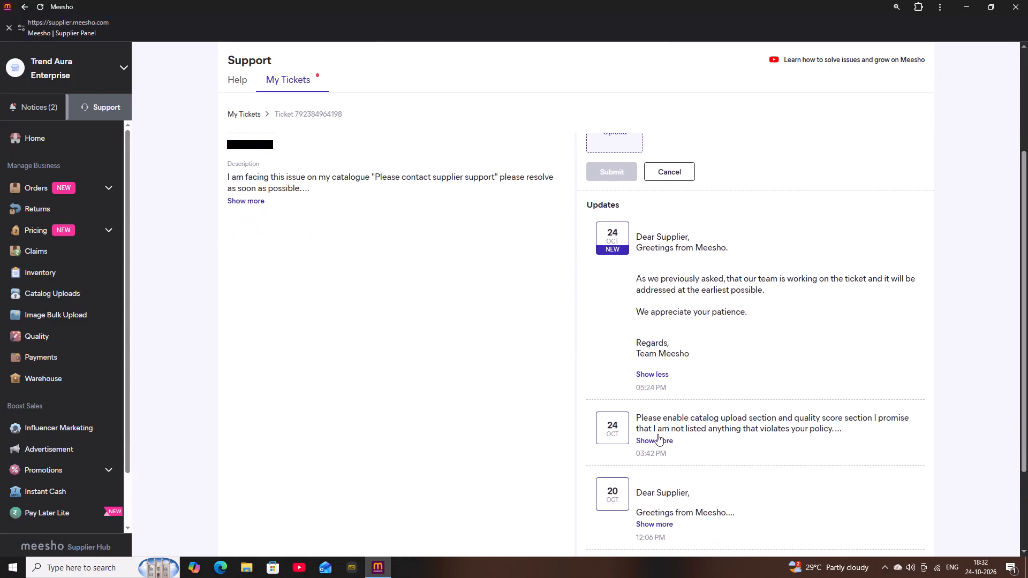
{"action": "scroll", "coordinate": [722, 444], "scroll_direction": "up", "scroll_amount": 2}
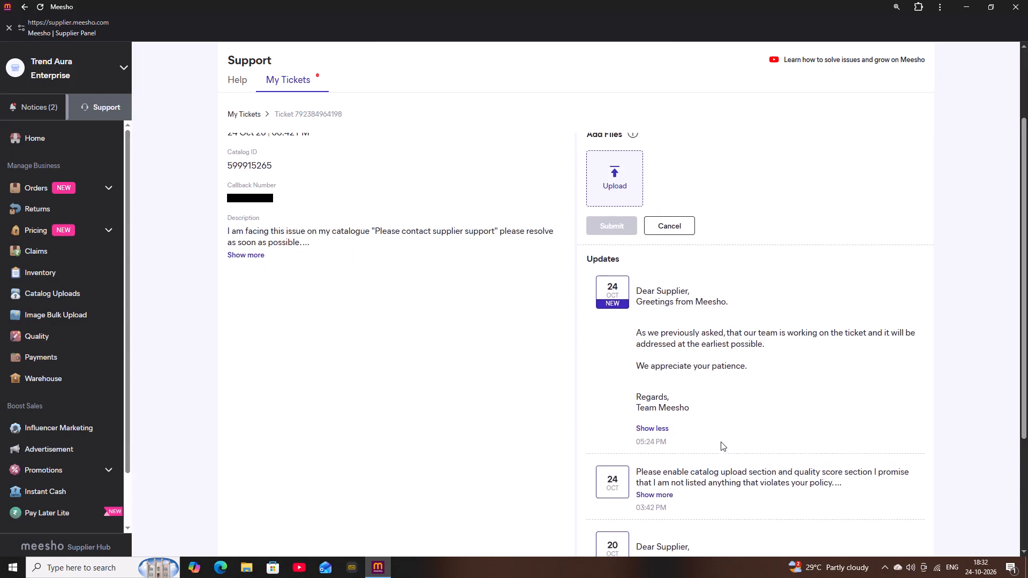
{"action": "scroll", "coordinate": [720, 440], "scroll_direction": "up", "scroll_amount": 3}
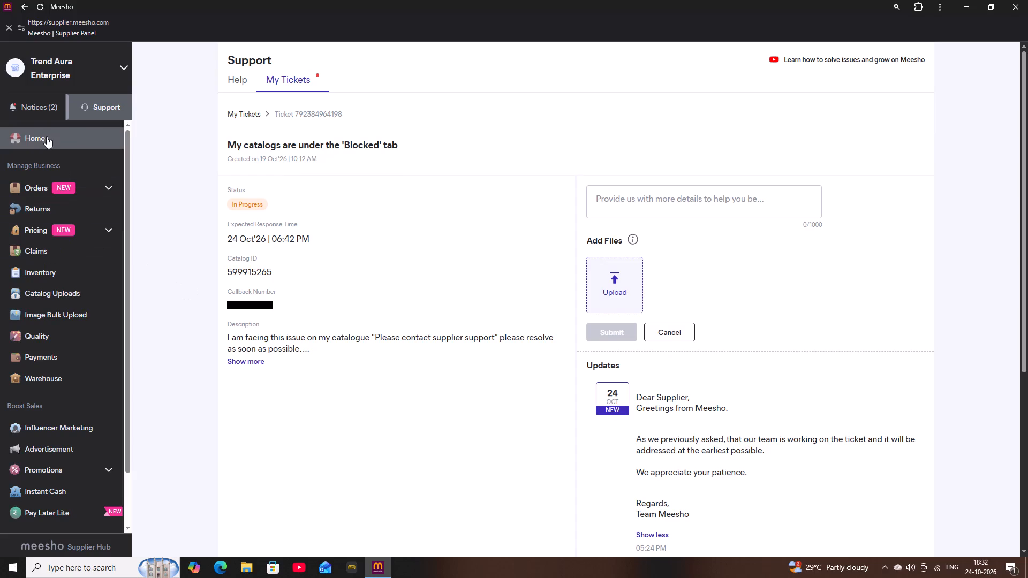
Examine the claims overview and all entries in the claim tracking list, including their claim statuses and last updates.
{"action": "left_click", "coordinate": [89, 246]}
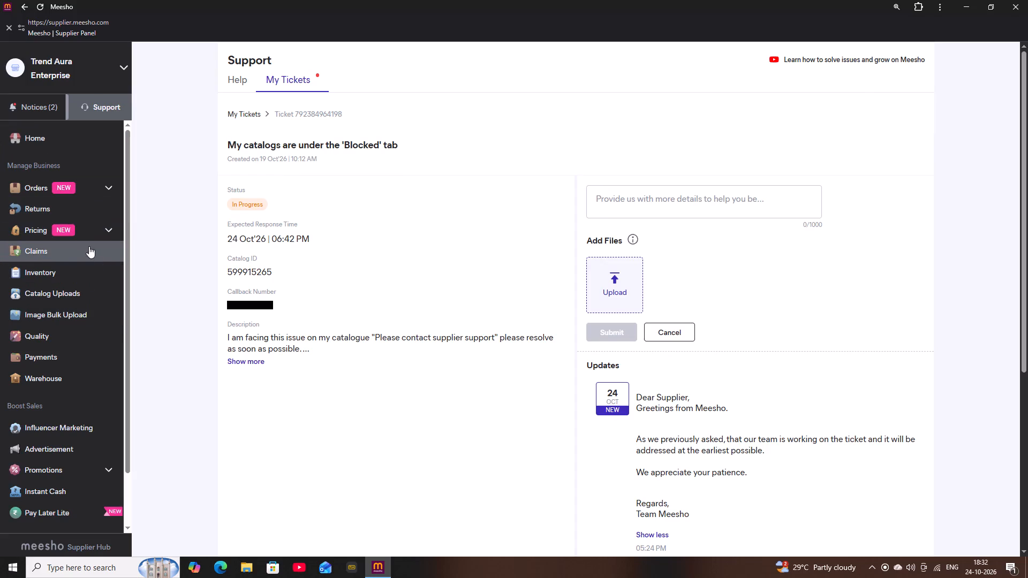
{"action": "scroll", "coordinate": [780, 430], "scroll_direction": "down", "scroll_amount": 1}
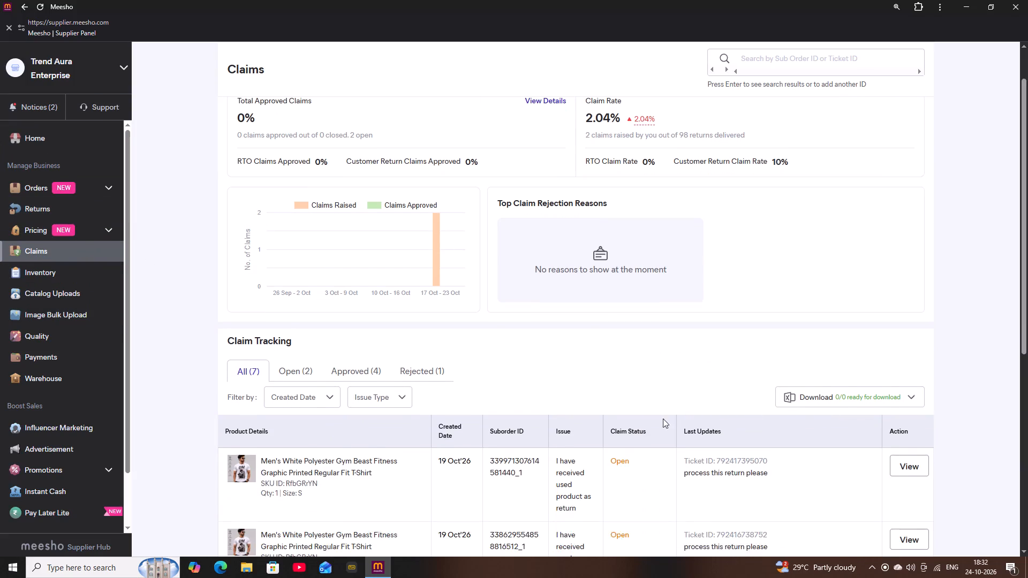
{"action": "scroll", "coordinate": [660, 425], "scroll_direction": "down", "scroll_amount": 12}
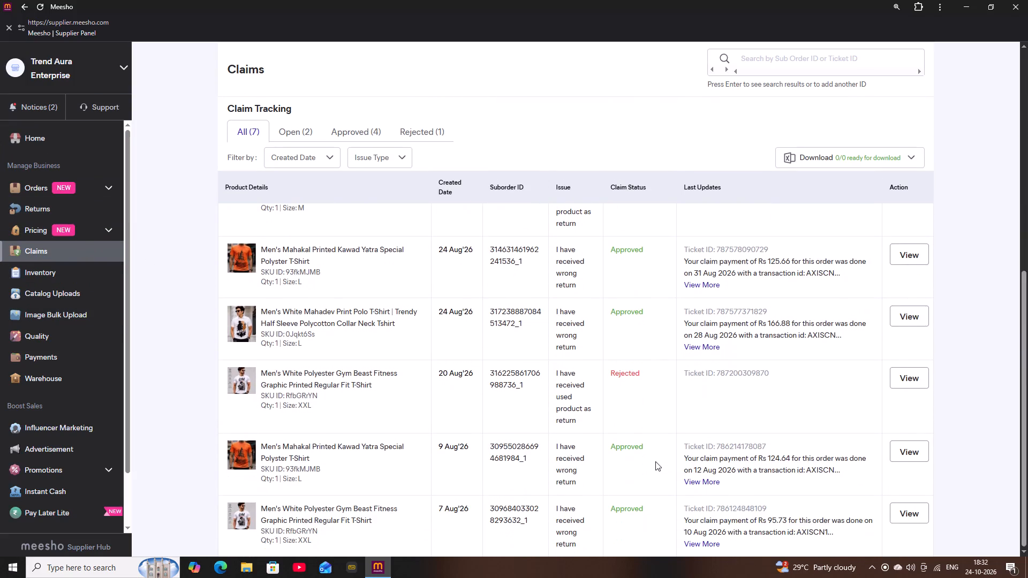
{"action": "scroll", "coordinate": [665, 462], "scroll_direction": "up", "scroll_amount": 3}
{"action": "scroll", "coordinate": [761, 460], "scroll_direction": "up", "scroll_amount": 3}
{"action": "scroll", "coordinate": [889, 448], "scroll_direction": "up", "scroll_amount": 2}
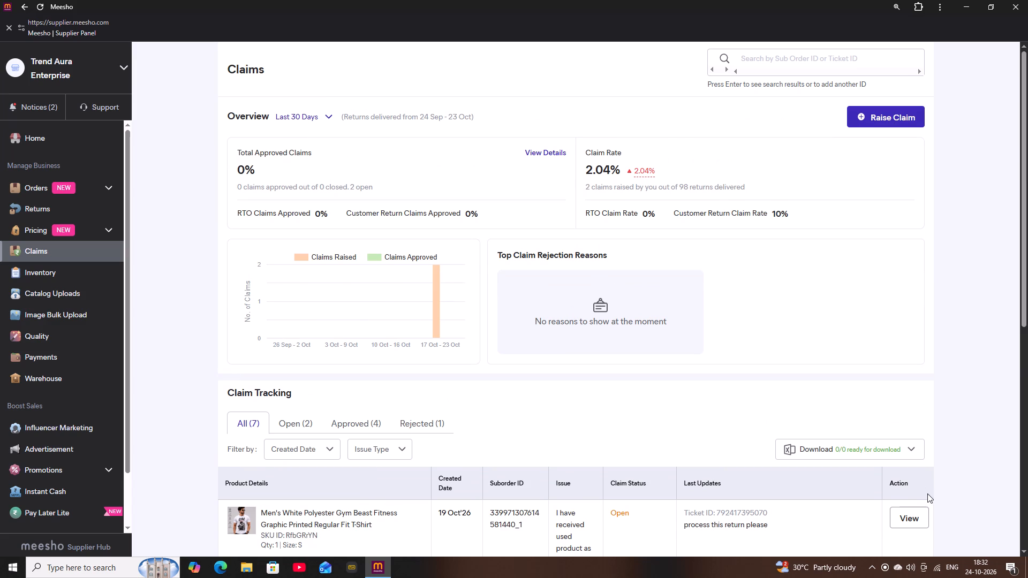
{"action": "scroll", "coordinate": [928, 495], "scroll_direction": "up", "scroll_amount": 3}
{"action": "left_click", "coordinate": [65, 211]}
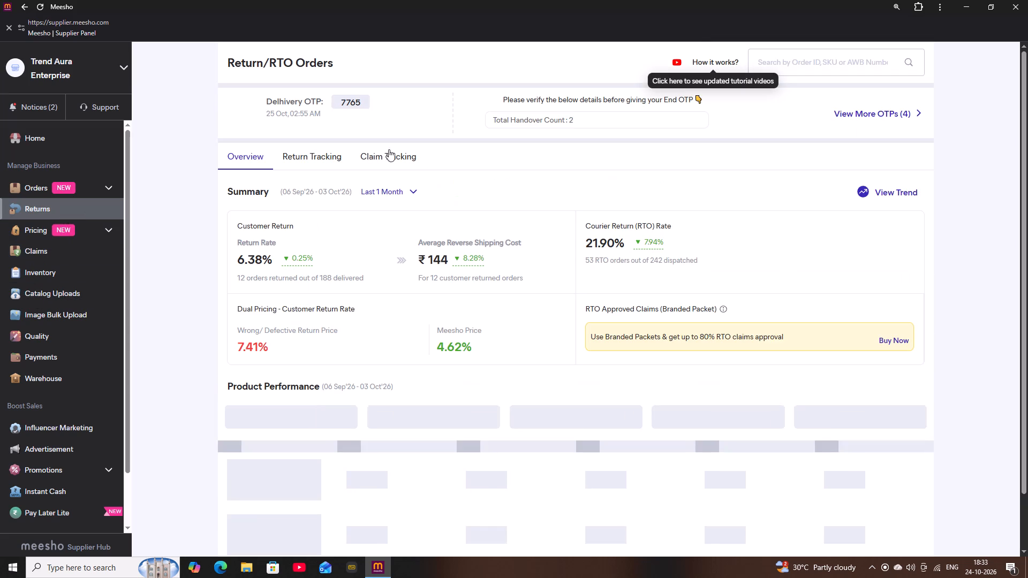
{"action": "left_click", "coordinate": [315, 146]}
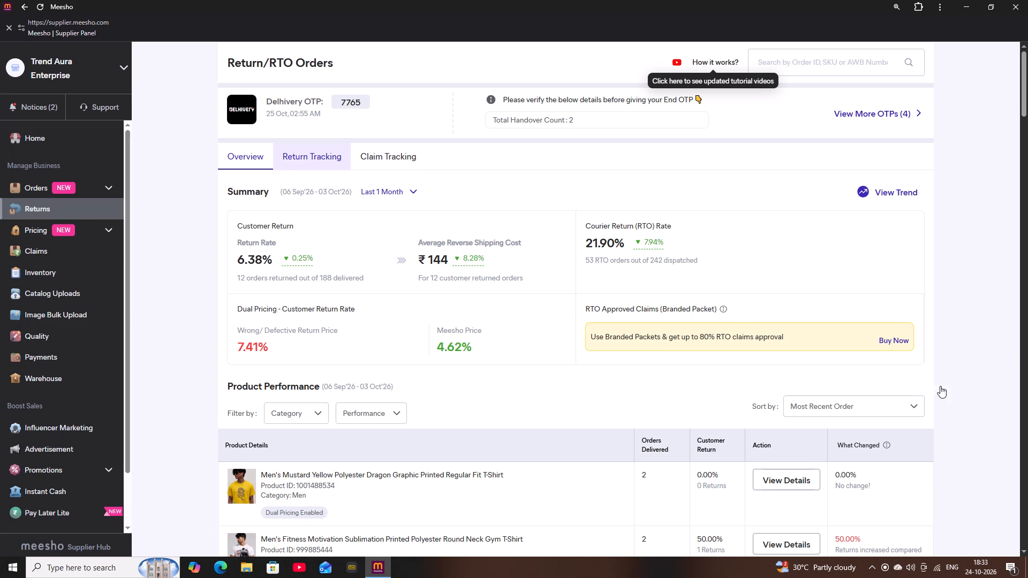
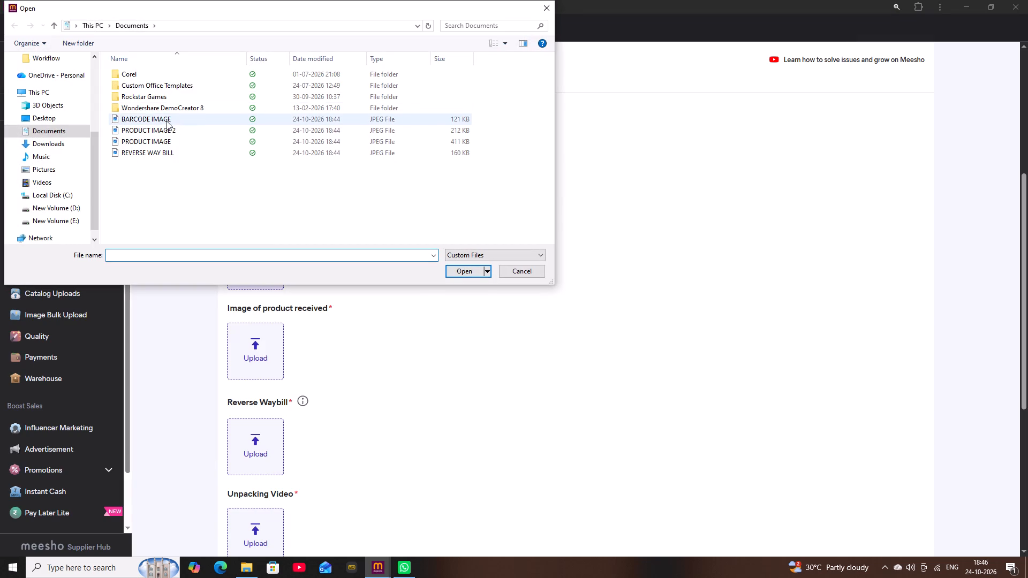
{"action": "left_click", "coordinate": [168, 119]}
{"action": "left_click", "coordinate": [463, 272]}
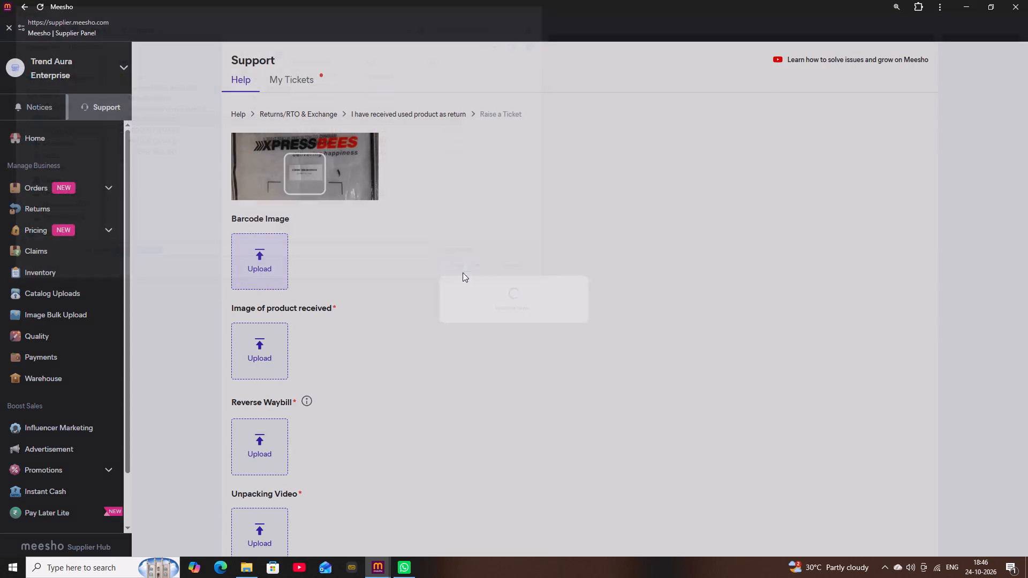
Upload PRODUCT IMAGE and PRODUCT IMAGE 2 from Documents under the ticket's Image of product received.
{"action": "scroll", "coordinate": [372, 279], "scroll_direction": "down", "scroll_amount": 2}
{"action": "left_click", "coordinate": [256, 258]}
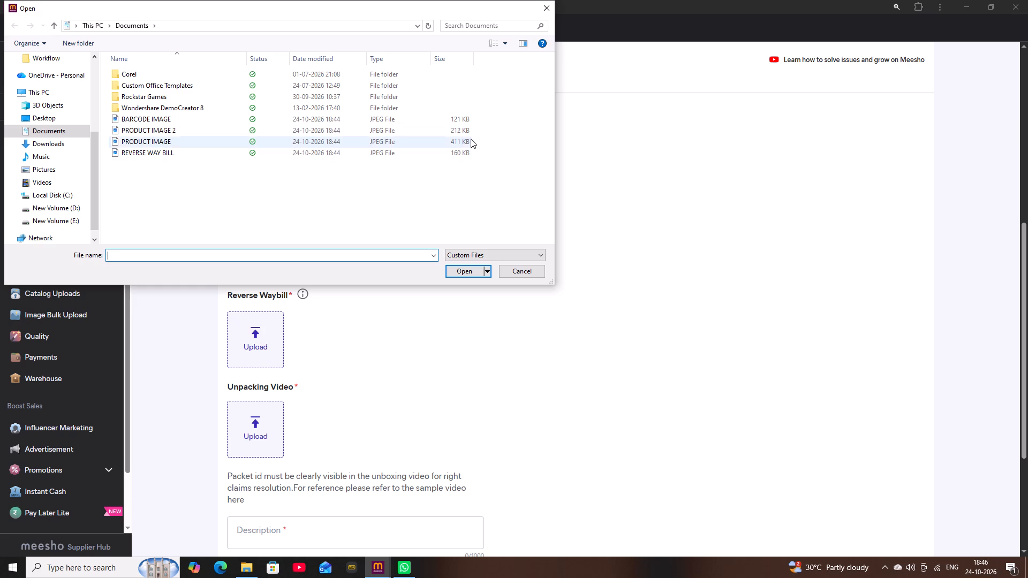
{"action": "left_click_drag", "start_coordinate": [474, 140], "coordinate": [466, 127]}
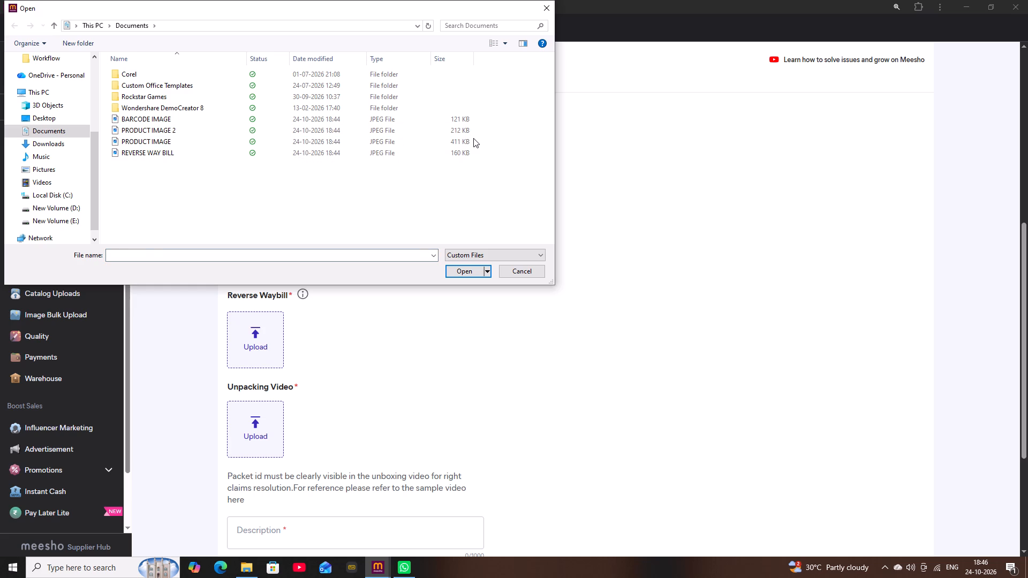
{"action": "left_click", "coordinate": [470, 141]}
{"action": "left_click", "coordinate": [477, 142]}
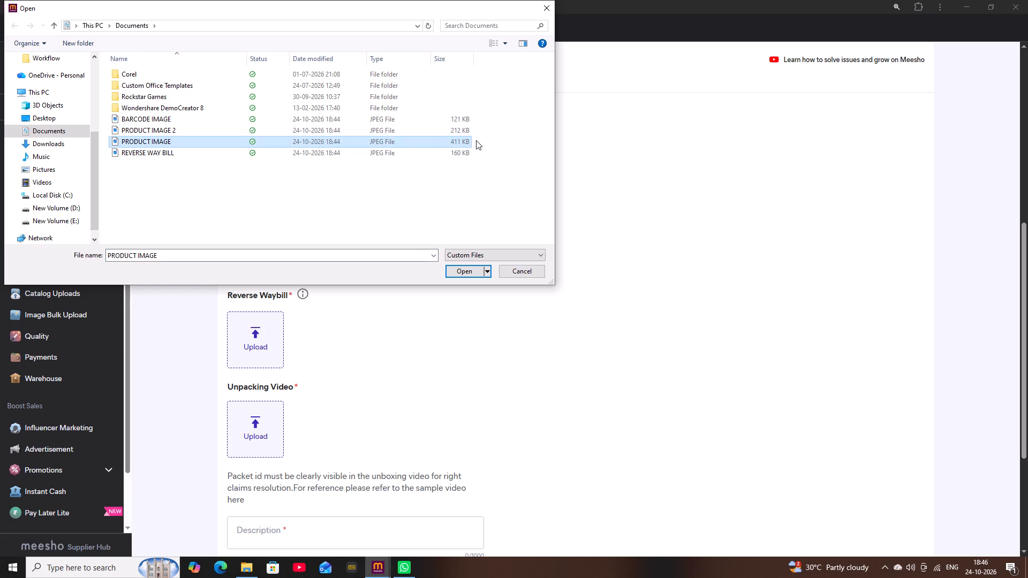
{"action": "right_click_drag", "start_coordinate": [473, 127], "coordinate": [467, 142]}
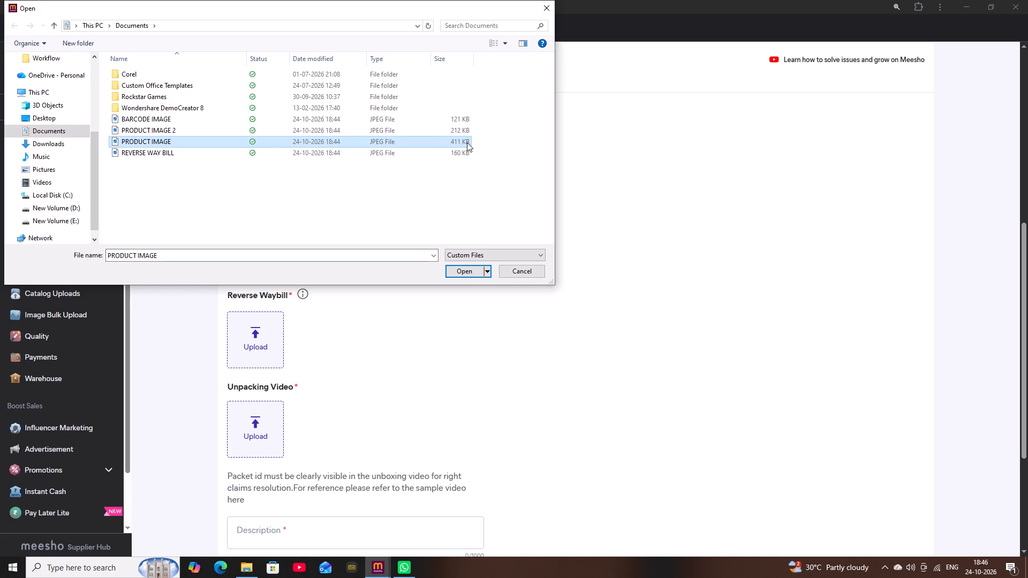
{"action": "right_click_drag", "start_coordinate": [467, 142], "coordinate": [468, 140]}
{"action": "left_click_drag", "start_coordinate": [474, 124], "coordinate": [472, 135]}
{"action": "left_click", "coordinate": [460, 140]}
{"action": "left_click", "coordinate": [463, 269]}
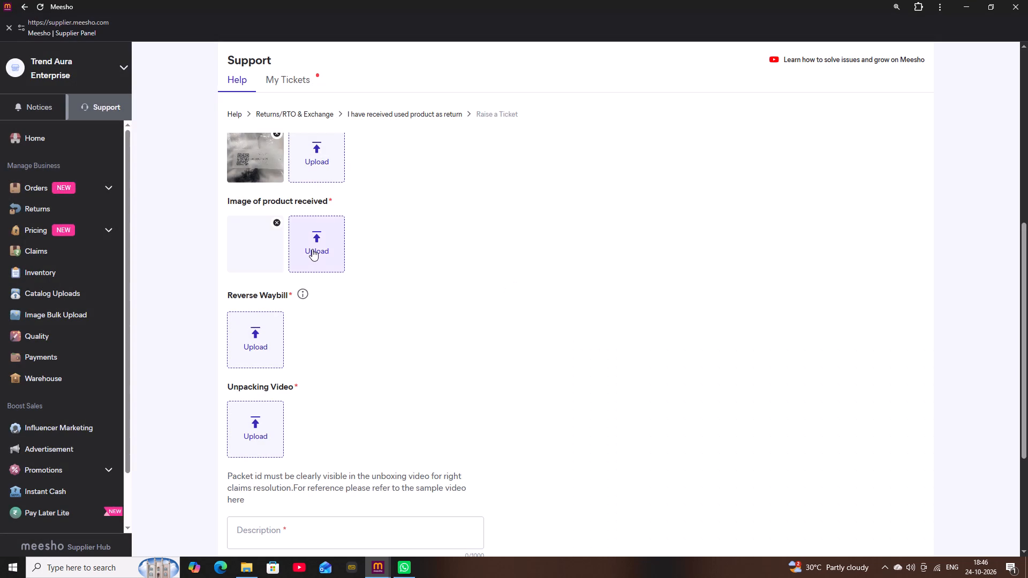
{"action": "left_click", "coordinate": [312, 249]}
{"action": "left_click", "coordinate": [203, 134]}
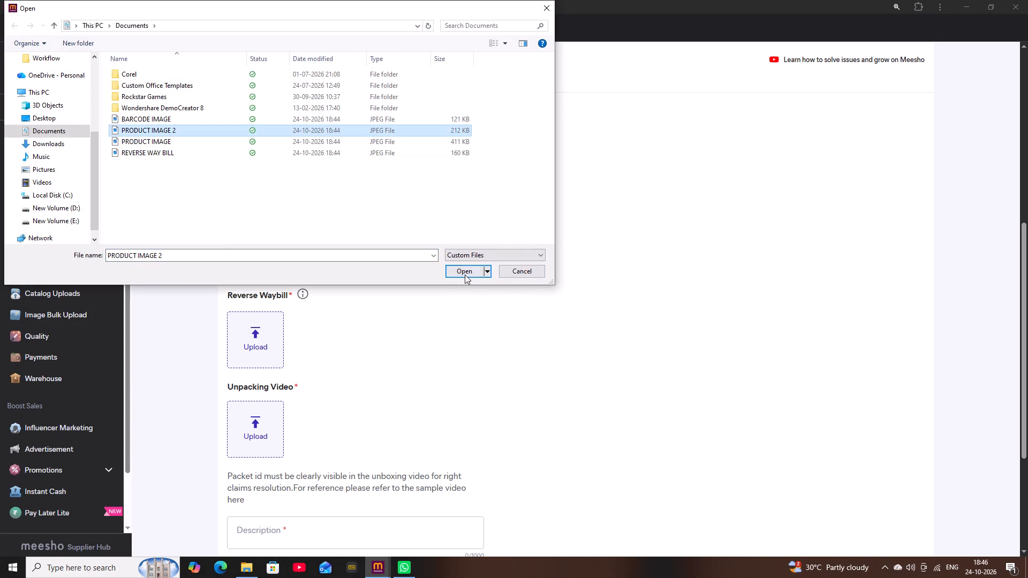
{"action": "left_click", "coordinate": [465, 275]}
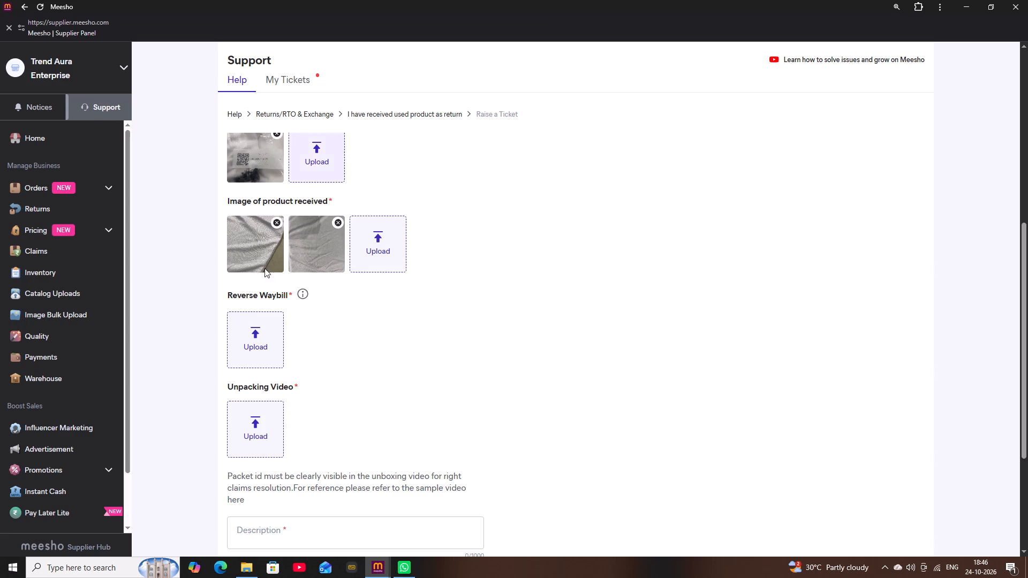
Upload the REVERSE WAY BILL file from Documents as the ticket's Reverse Waybill.
{"action": "left_click", "coordinate": [268, 351]}
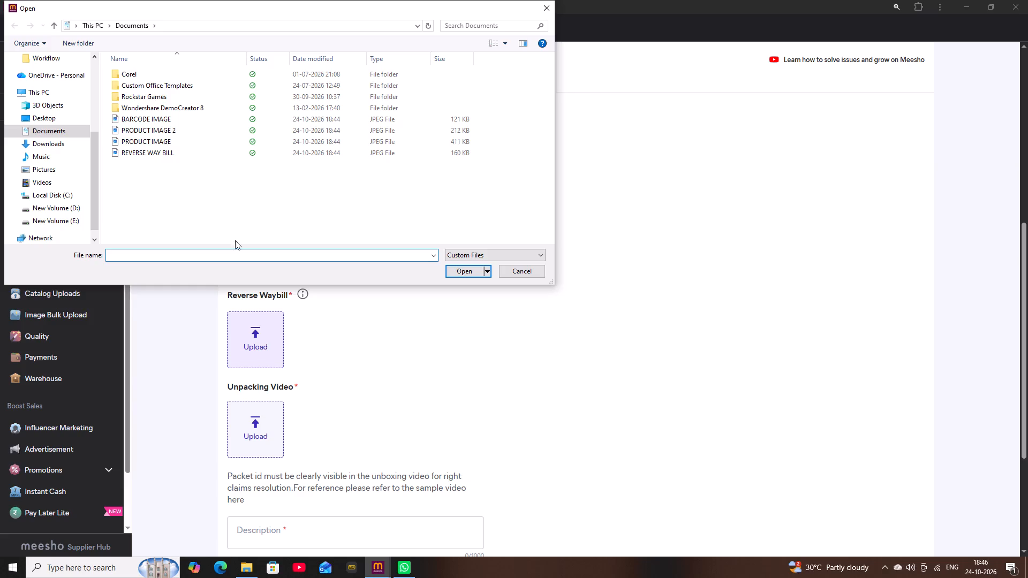
{"action": "left_click", "coordinate": [155, 148]}
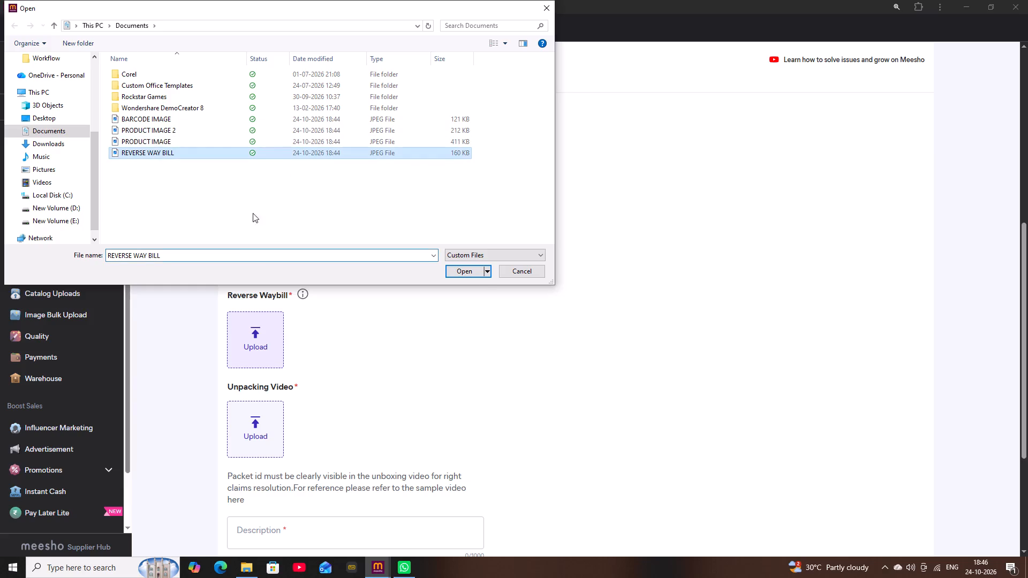
{"action": "left_click", "coordinate": [478, 275]}
Upload the PRODUCT VIDEO file from Documents as the ticket's Unpacking Video.
{"action": "scroll", "coordinate": [419, 317], "scroll_direction": "down", "scroll_amount": 2}
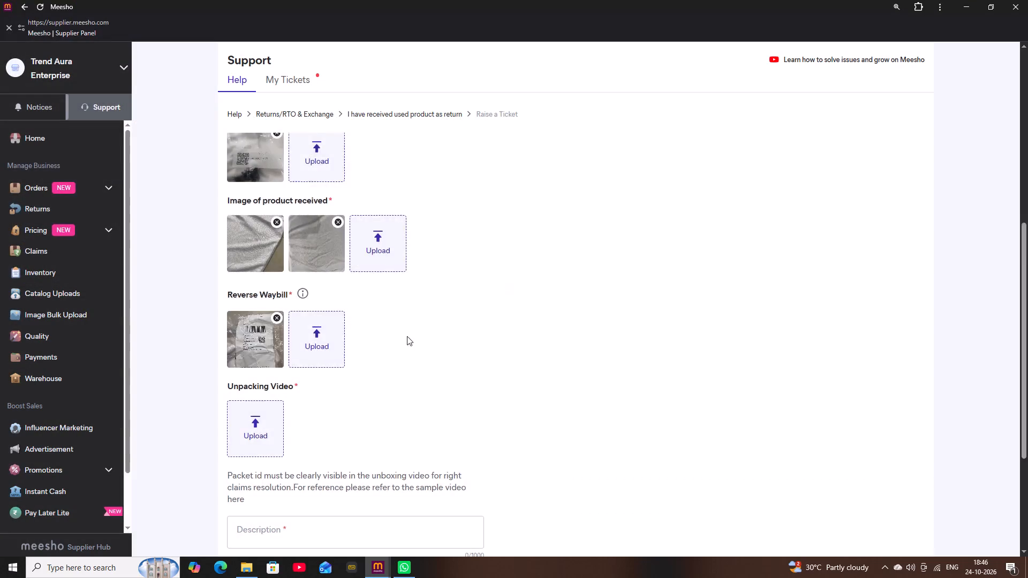
{"action": "scroll", "coordinate": [407, 336], "scroll_direction": "down", "scroll_amount": 2}
{"action": "left_click", "coordinate": [270, 260]}
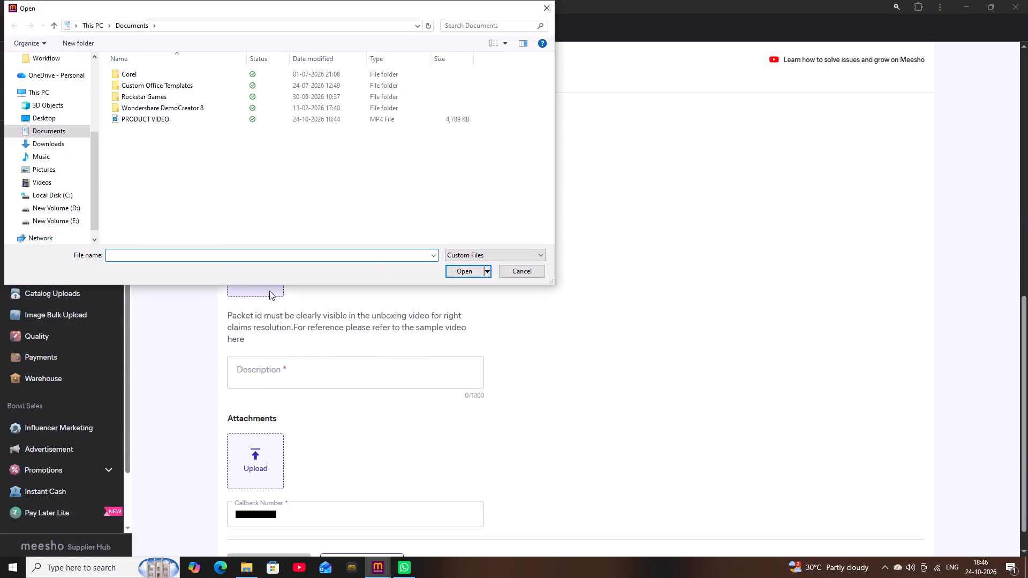
{"action": "left_click", "coordinate": [178, 118]}
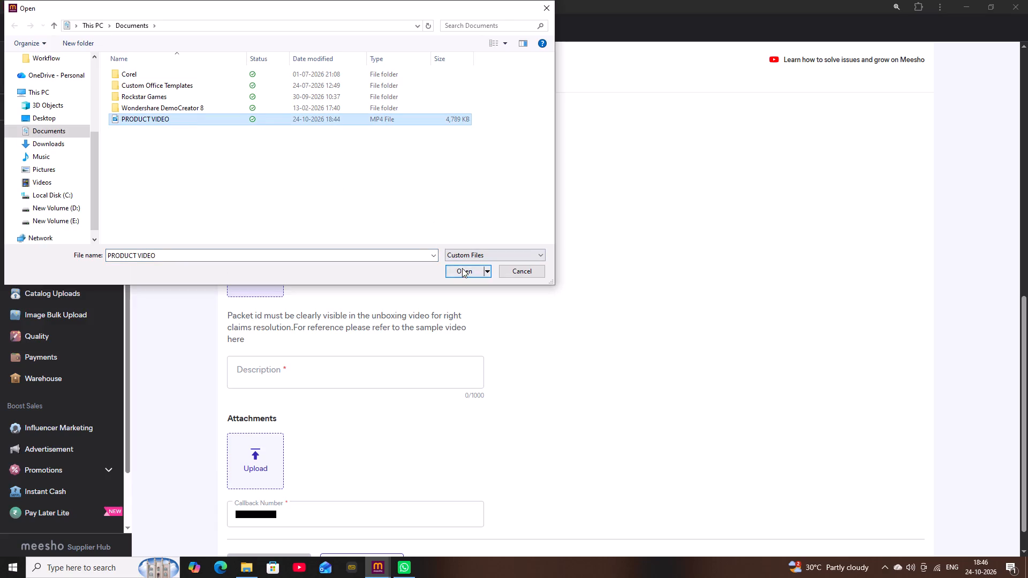
{"action": "left_click", "coordinate": [463, 270]}
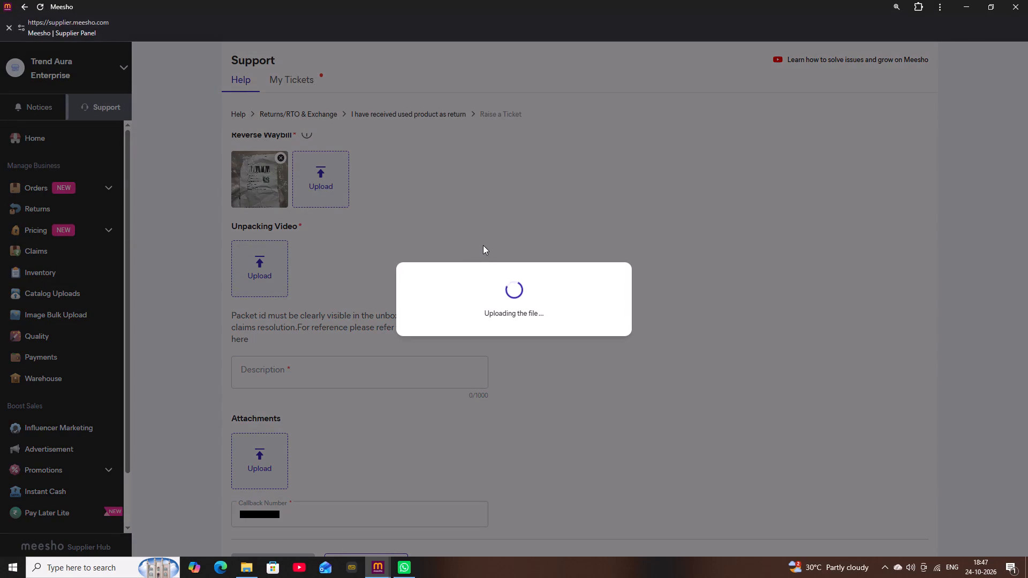
Open the ticket's Description for entry and minimize the browser to show the Documents folder in File Explorer.
{"action": "scroll", "coordinate": [483, 245], "scroll_direction": "down", "scroll_amount": 2}
{"action": "scroll", "coordinate": [383, 305], "scroll_direction": "down", "scroll_amount": 1}
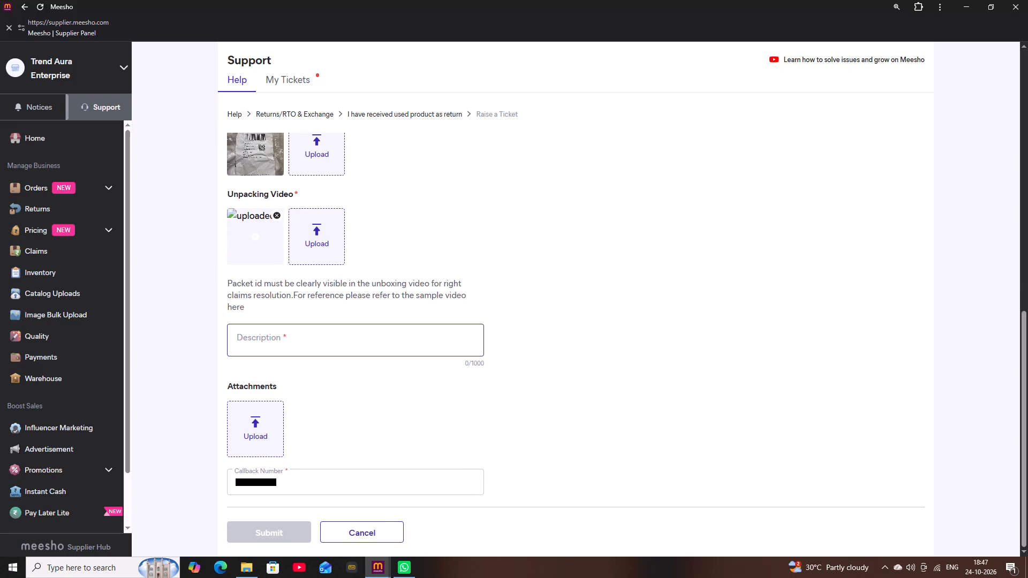
{"action": "left_click", "coordinate": [297, 341]}
{"action": "left_click", "coordinate": [965, 6]}
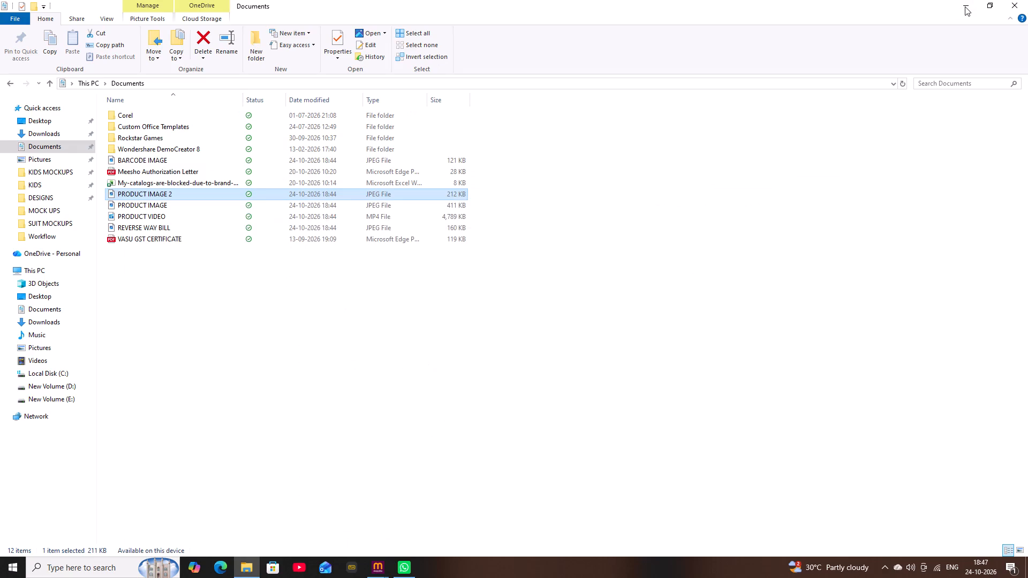
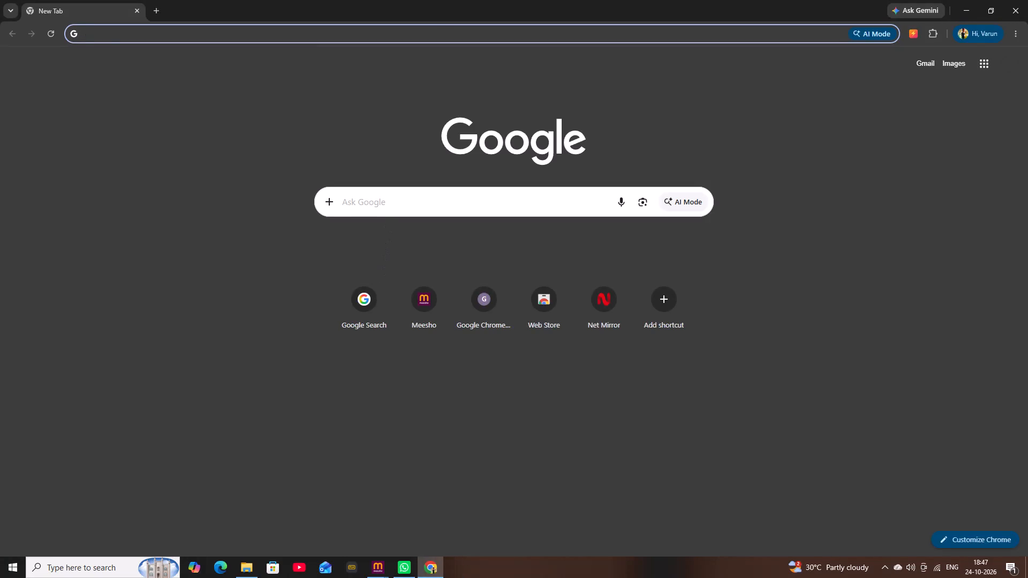
Search Google for "TRANSLATE TO ENGLISH" and start text entry in the translator's source box.
{"action": "left_click", "coordinate": [385, 202]}
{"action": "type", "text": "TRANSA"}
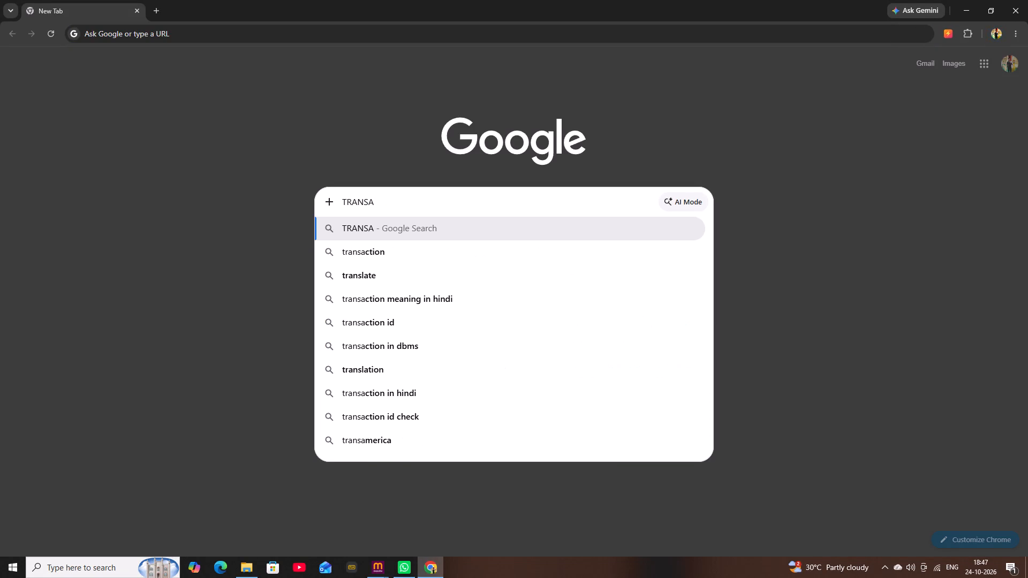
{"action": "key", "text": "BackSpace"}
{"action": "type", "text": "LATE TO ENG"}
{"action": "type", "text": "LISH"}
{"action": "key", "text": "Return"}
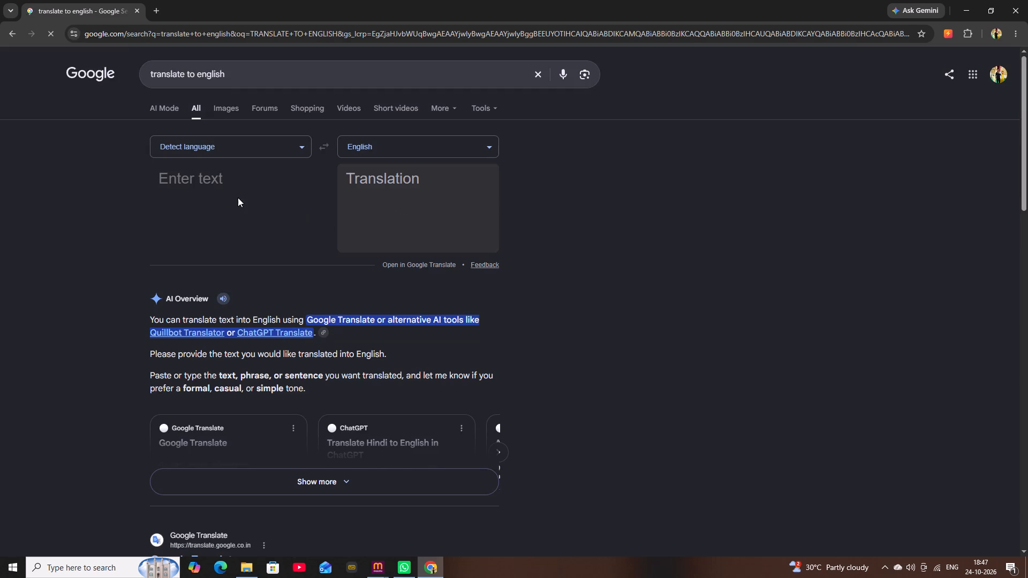
{"action": "left_click", "coordinate": [233, 181]}
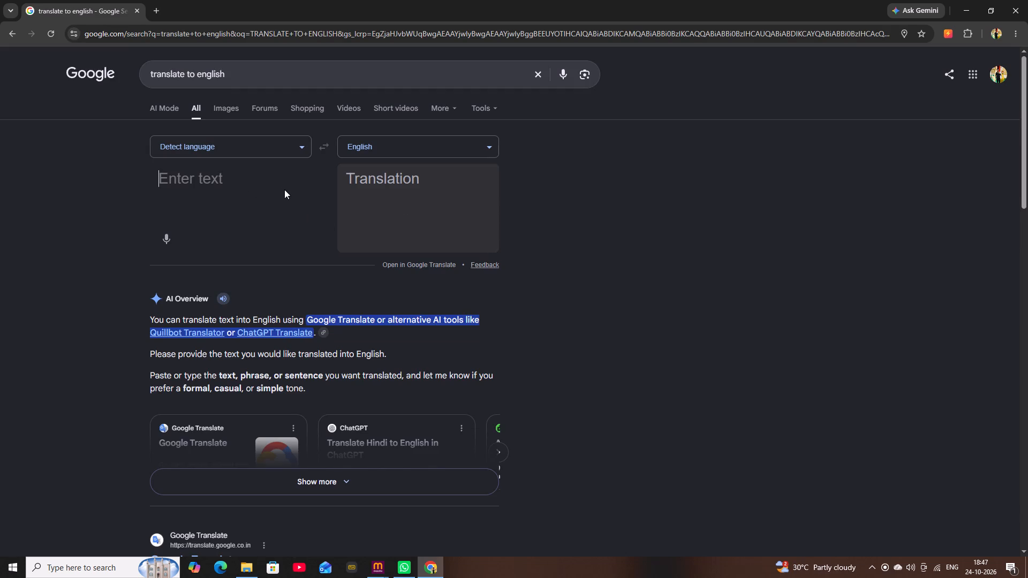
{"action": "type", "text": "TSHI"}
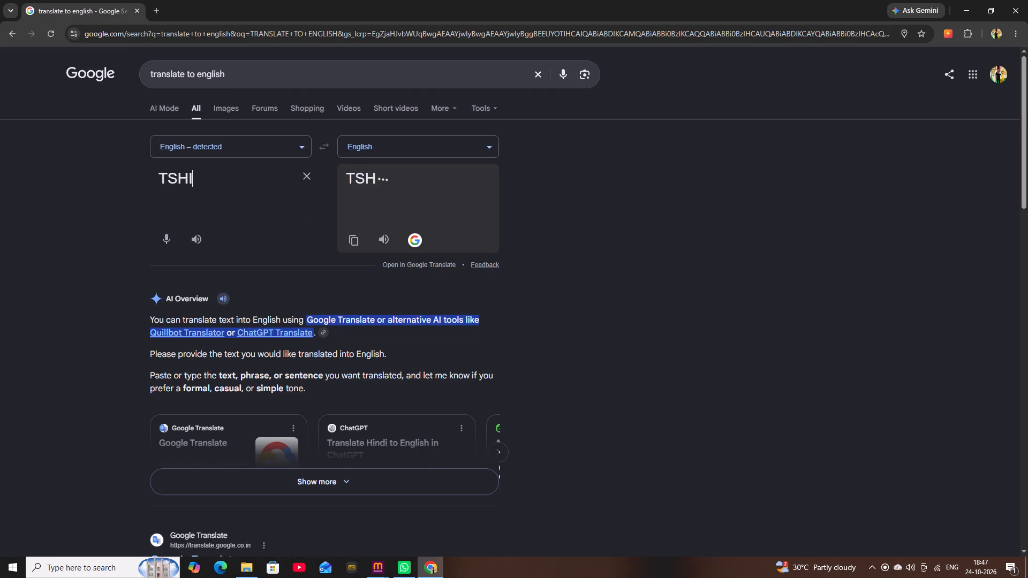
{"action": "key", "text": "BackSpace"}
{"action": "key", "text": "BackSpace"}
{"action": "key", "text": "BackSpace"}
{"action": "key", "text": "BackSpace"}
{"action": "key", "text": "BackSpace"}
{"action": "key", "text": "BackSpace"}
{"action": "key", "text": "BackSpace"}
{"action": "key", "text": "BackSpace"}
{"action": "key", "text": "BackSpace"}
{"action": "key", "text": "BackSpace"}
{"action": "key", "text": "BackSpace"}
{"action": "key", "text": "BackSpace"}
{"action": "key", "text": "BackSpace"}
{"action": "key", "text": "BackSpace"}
Translate "PRODUCT GANDA MILA H DHOOL LAG RAHI H" into English and copy the translation.
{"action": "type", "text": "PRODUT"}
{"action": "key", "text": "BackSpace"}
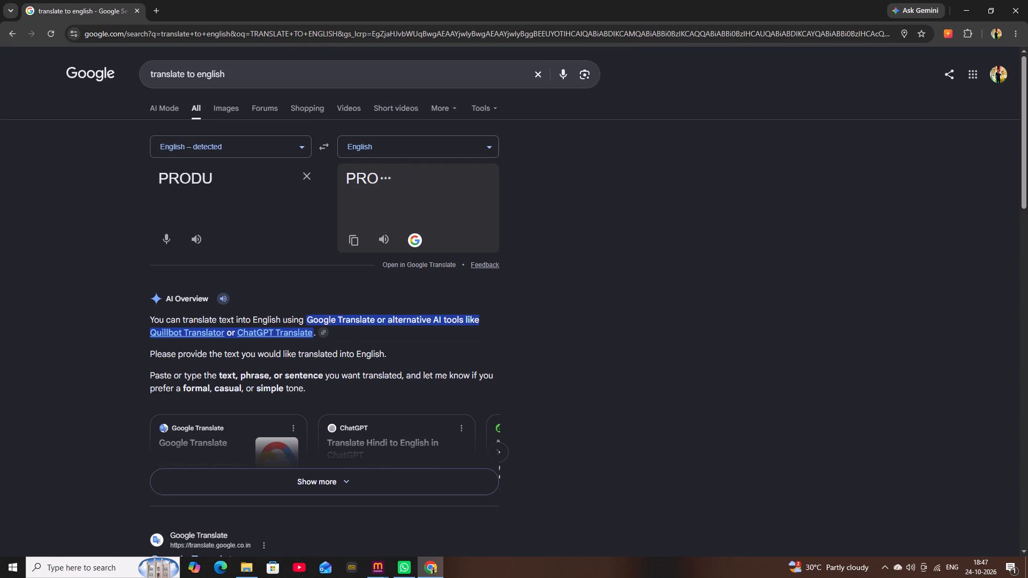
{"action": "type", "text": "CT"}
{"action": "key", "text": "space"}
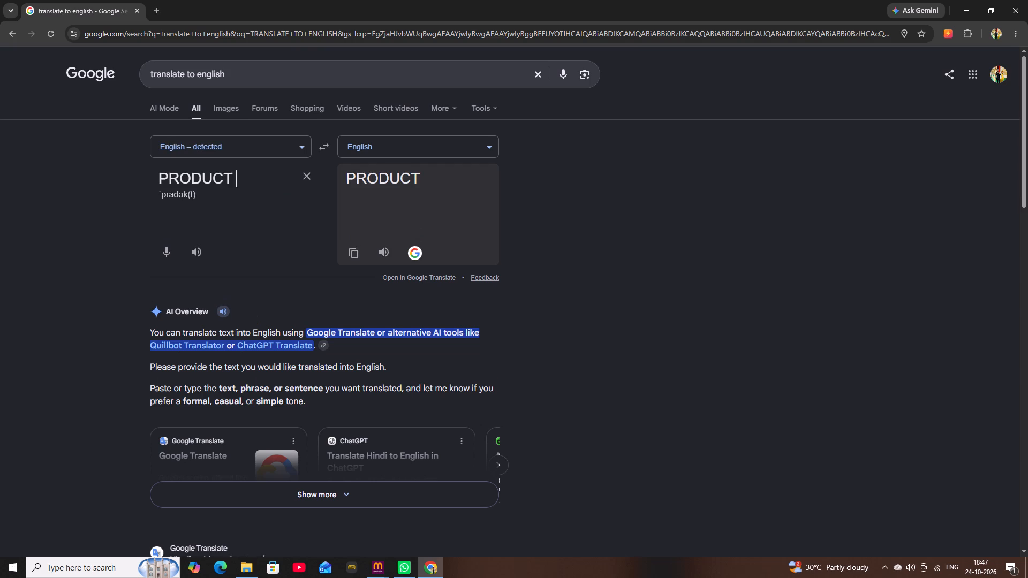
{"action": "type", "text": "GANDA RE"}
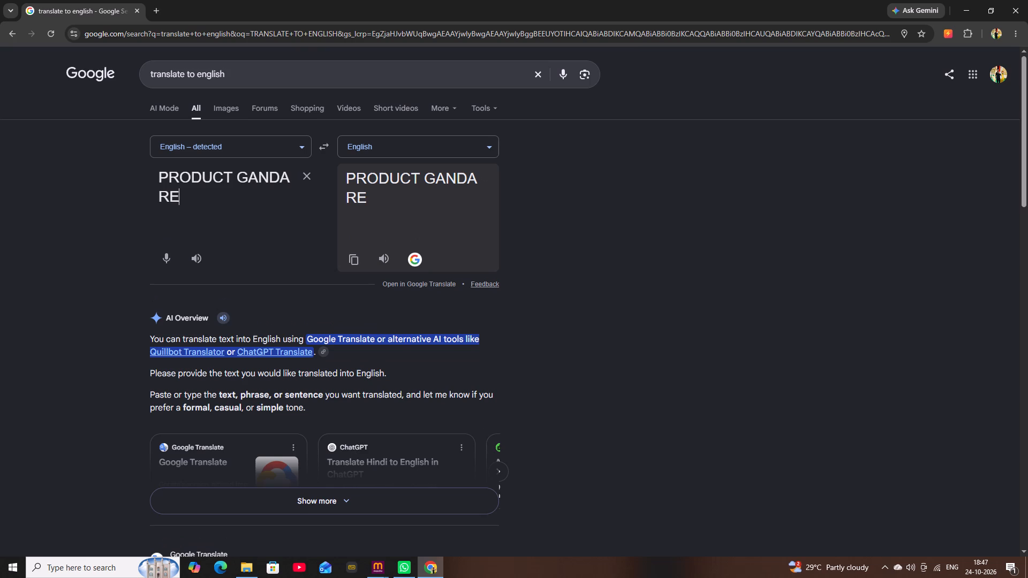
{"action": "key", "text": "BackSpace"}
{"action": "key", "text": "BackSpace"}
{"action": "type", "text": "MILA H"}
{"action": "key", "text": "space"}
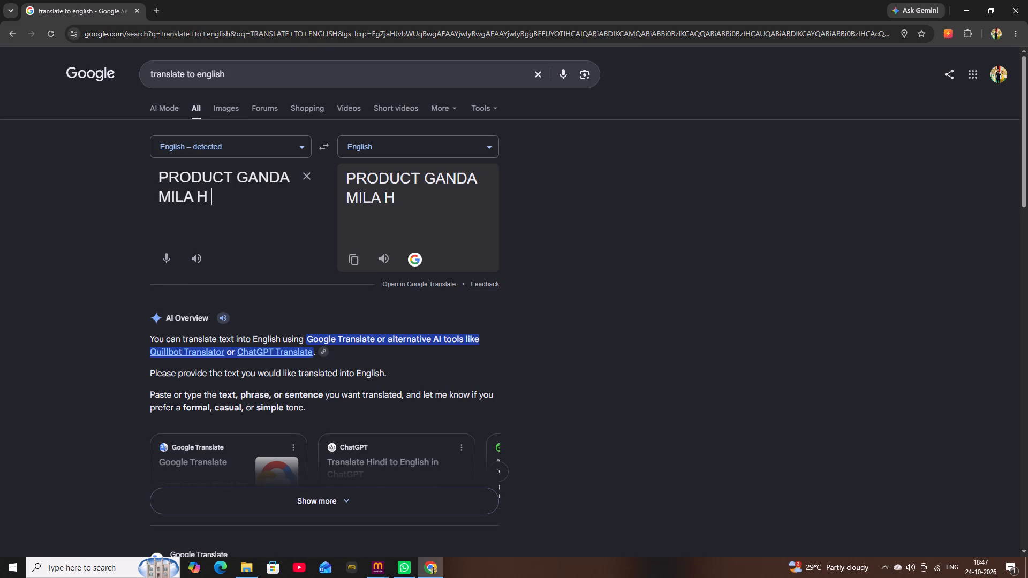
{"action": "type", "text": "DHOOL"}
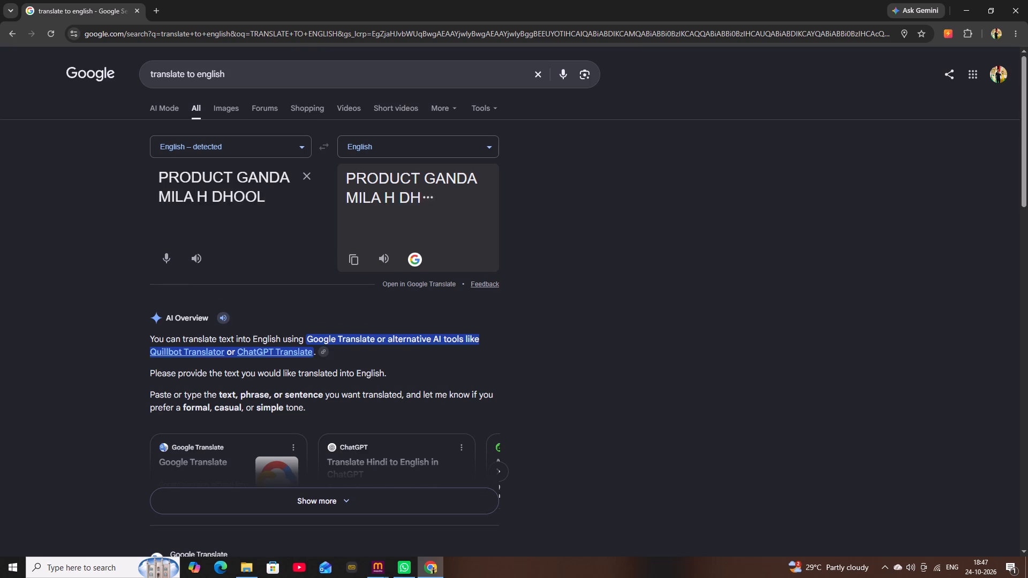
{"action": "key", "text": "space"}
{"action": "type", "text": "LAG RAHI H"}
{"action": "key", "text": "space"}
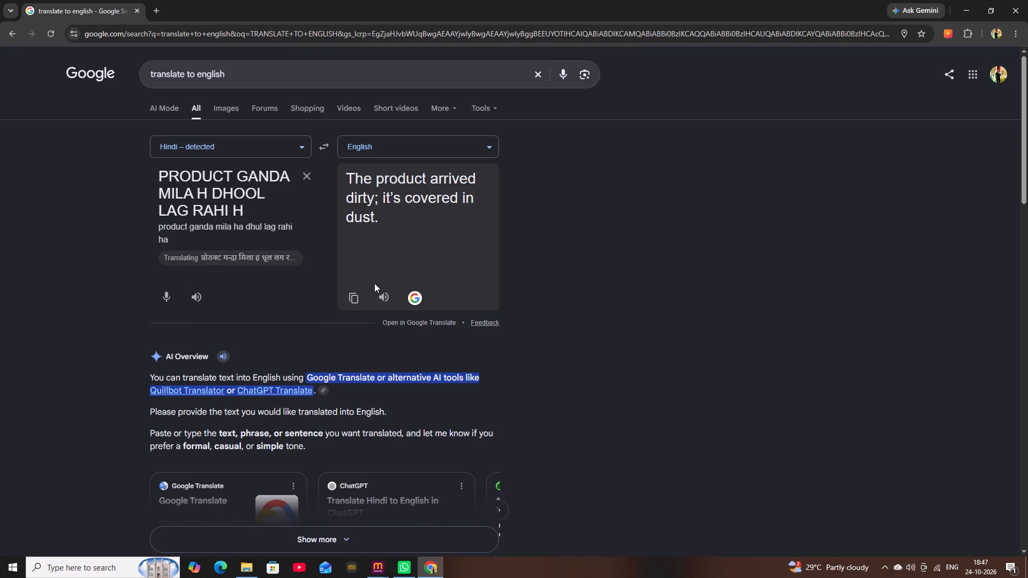
{"action": "left_click", "coordinate": [358, 297]}
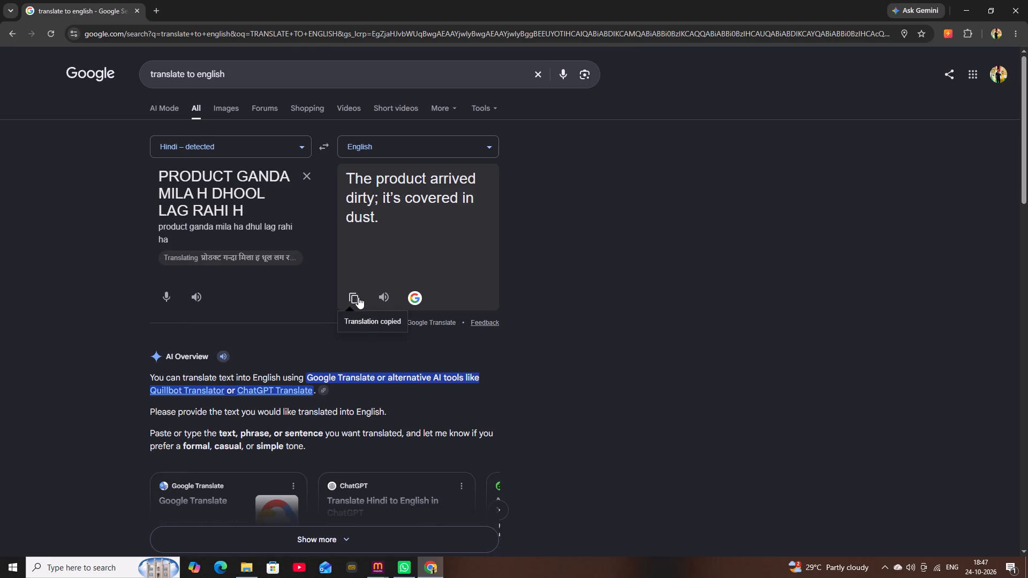
{"action": "left_click", "coordinate": [352, 294]}
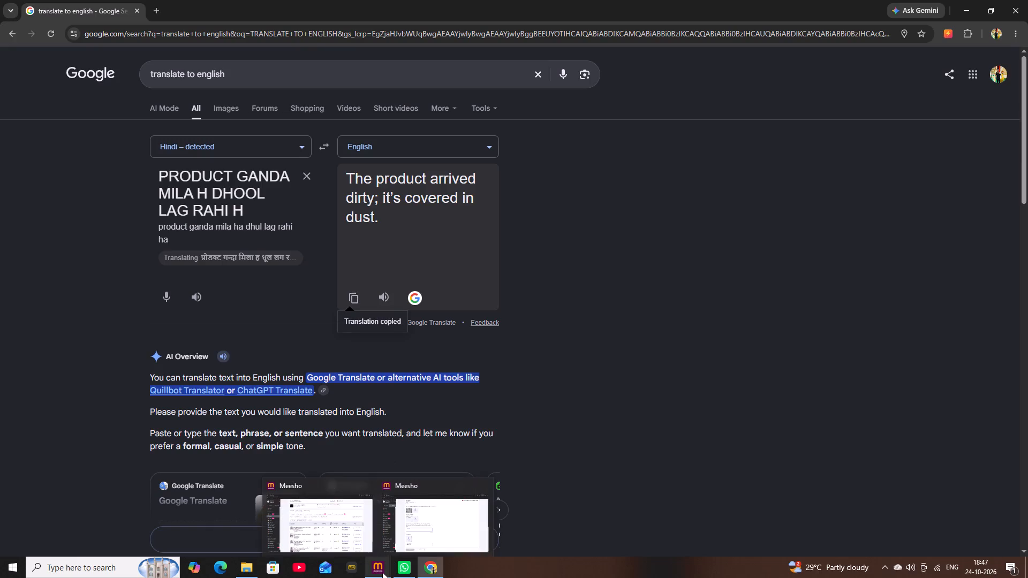
In the Meesho ticket's Description, enter "I RECIEVED USED PRODUCT AS RETURN." followed by the copied translation.
{"action": "left_click", "coordinate": [414, 538]}
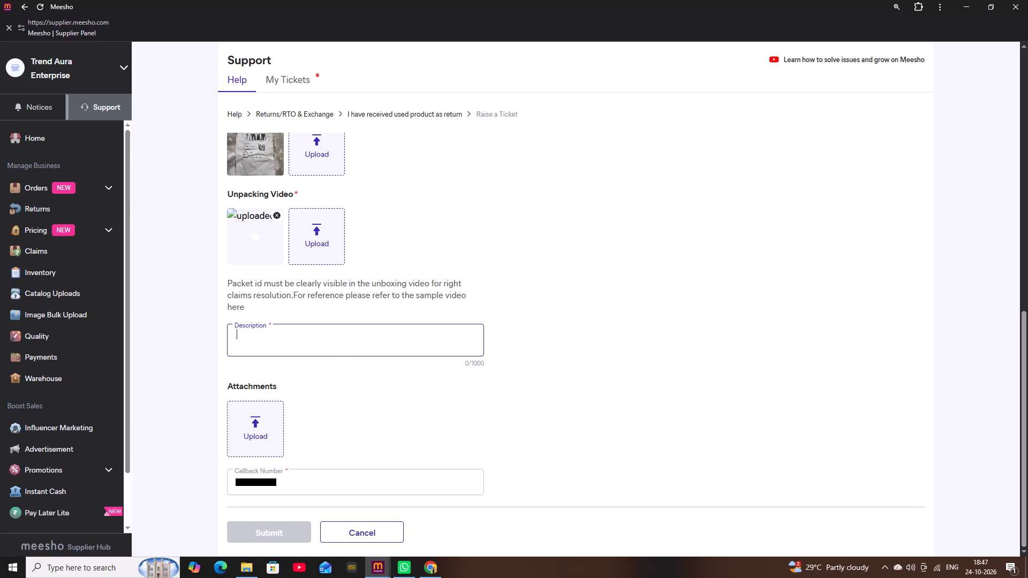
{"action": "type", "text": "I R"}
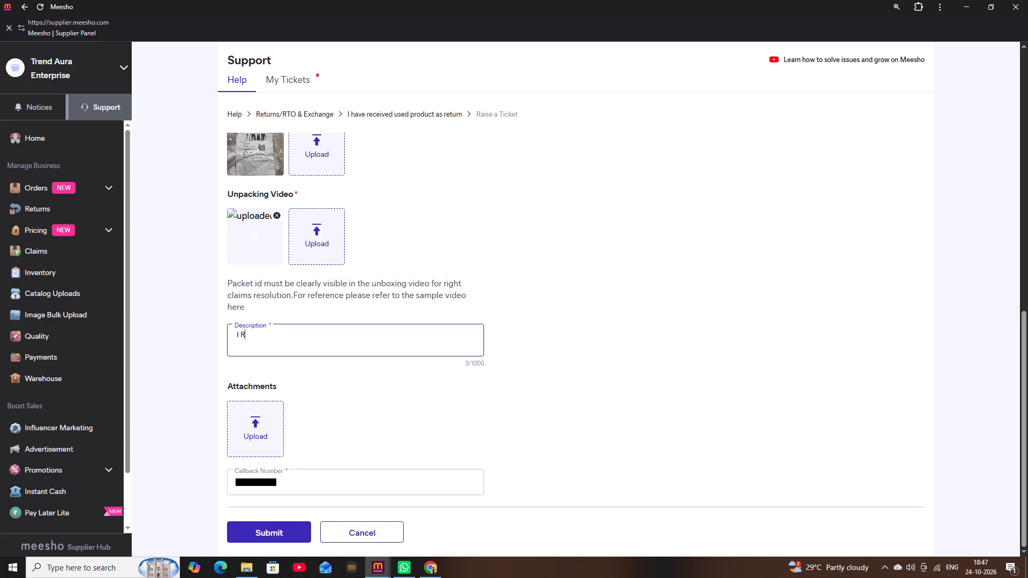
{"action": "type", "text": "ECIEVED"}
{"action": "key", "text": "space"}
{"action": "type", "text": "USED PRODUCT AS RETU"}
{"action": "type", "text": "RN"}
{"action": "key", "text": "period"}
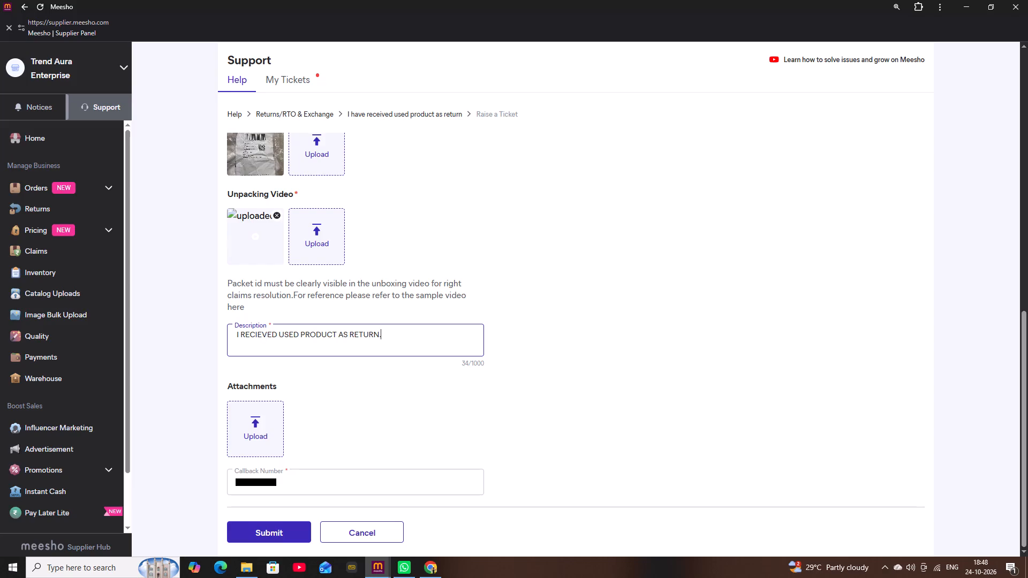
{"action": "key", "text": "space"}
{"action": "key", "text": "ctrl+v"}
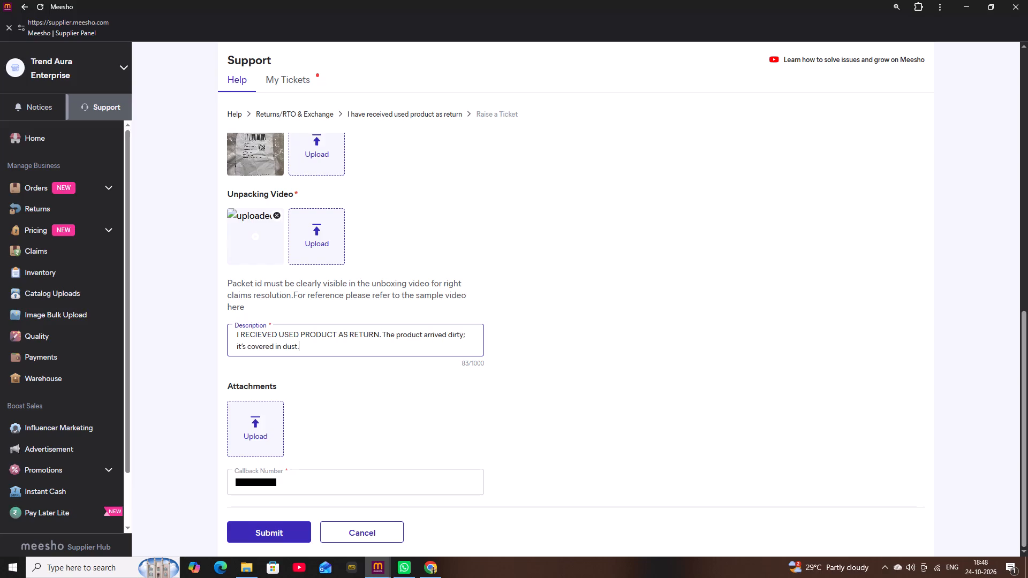
Review the ticket's uploaded evidence and description, and submit the ticket.
{"action": "scroll", "coordinate": [353, 332], "scroll_direction": "down", "scroll_amount": 2}
{"action": "scroll", "coordinate": [300, 432], "scroll_direction": "down", "scroll_amount": 2}
{"action": "scroll", "coordinate": [327, 432], "scroll_direction": "up", "scroll_amount": 4}
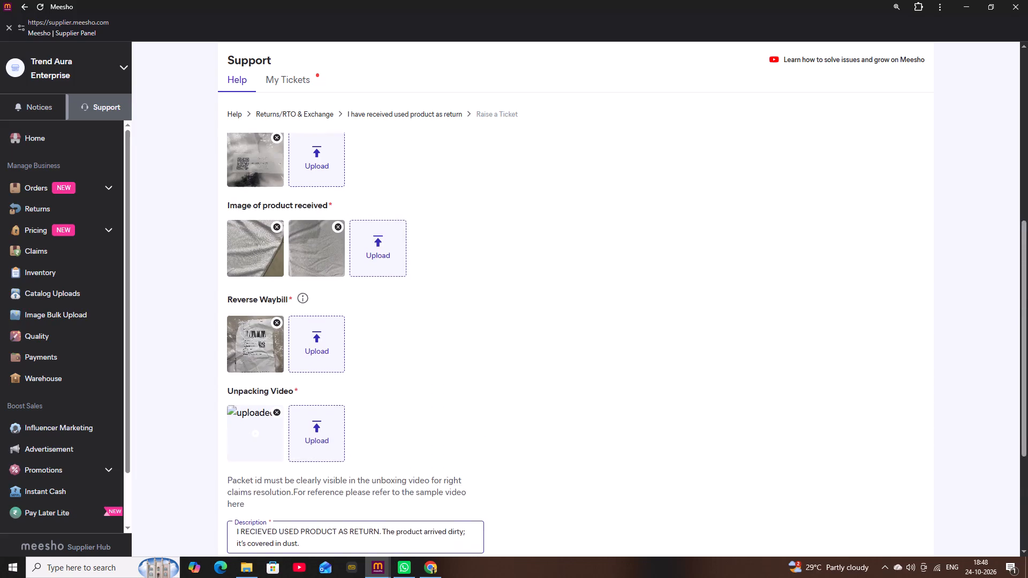
{"action": "scroll", "coordinate": [344, 439], "scroll_direction": "down", "scroll_amount": 4}
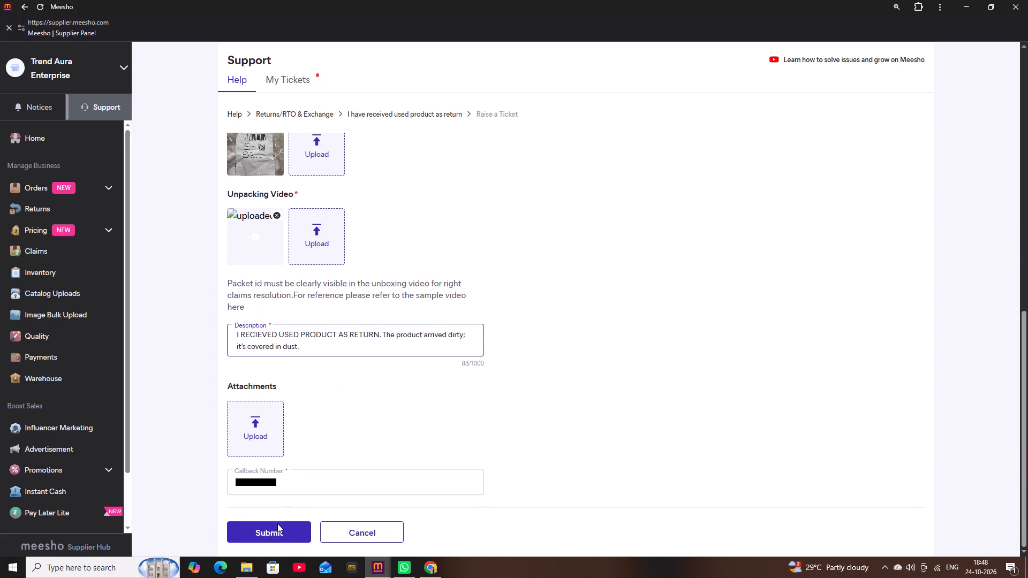
{"action": "left_click", "coordinate": [271, 536]}
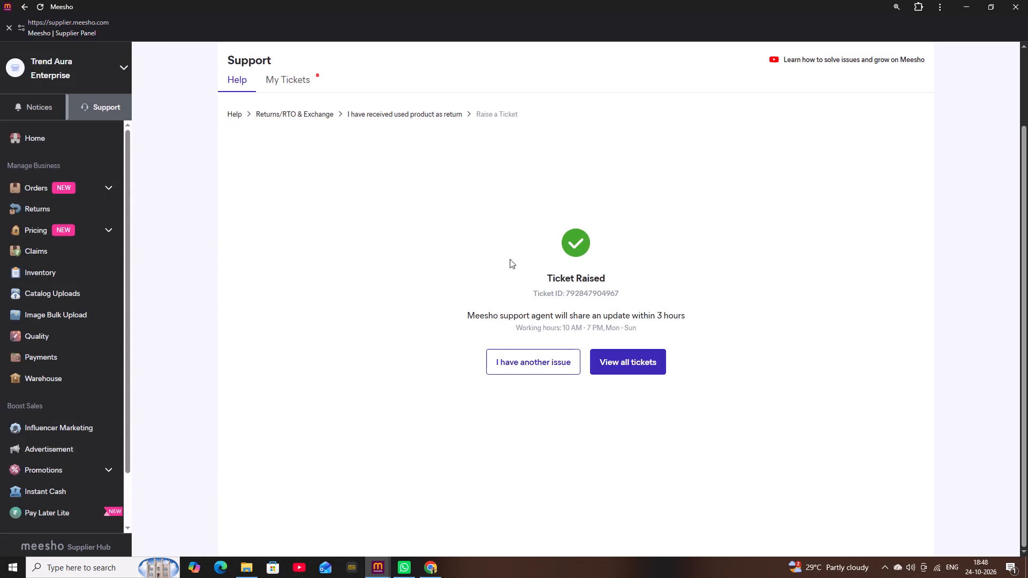
Open a new Raise a Ticket form for the issue "I have received used product as return".
{"action": "left_click", "coordinate": [405, 111]}
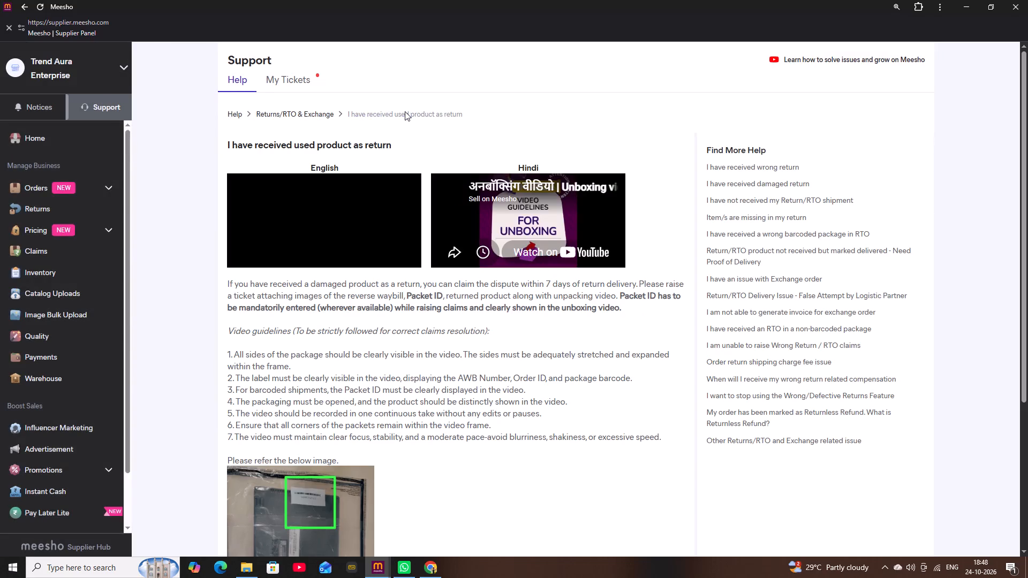
{"action": "scroll", "coordinate": [326, 204], "scroll_direction": "down", "scroll_amount": 7}
{"action": "scroll", "coordinate": [361, 439], "scroll_direction": "down", "scroll_amount": 1}
{"action": "left_click", "coordinate": [276, 541]}
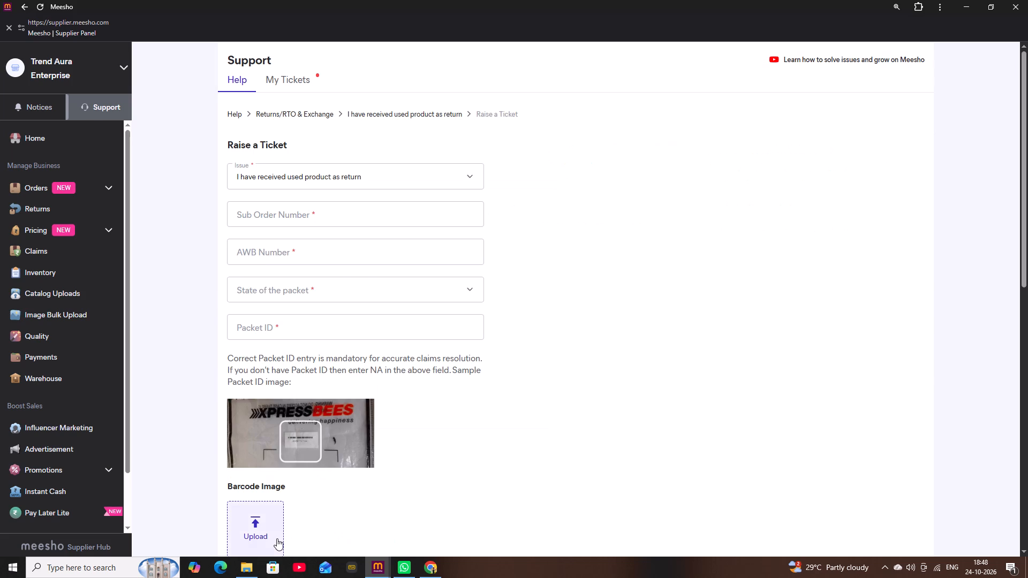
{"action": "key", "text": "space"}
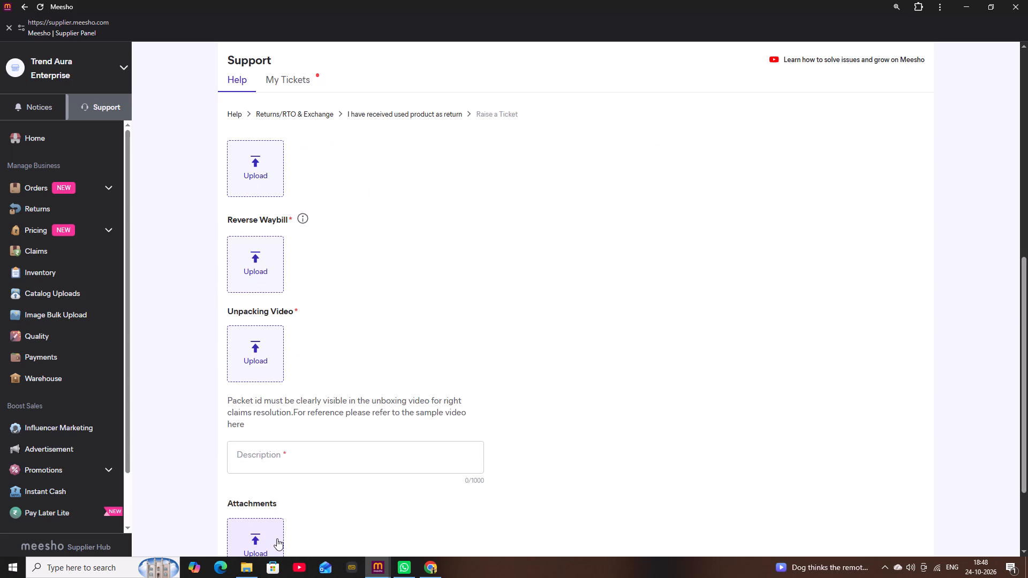
In File Explorer's Documents folder, delete BARCODE IMAGE, PRODUCT IMAGE 2, PRODUCT IMAGE, PRODUCT VIDEO and REVERSE WAY BILL, and return to the ticket form.
{"action": "scroll", "coordinate": [296, 473], "scroll_direction": "down", "scroll_amount": 1}
{"action": "left_click", "coordinate": [243, 565]}
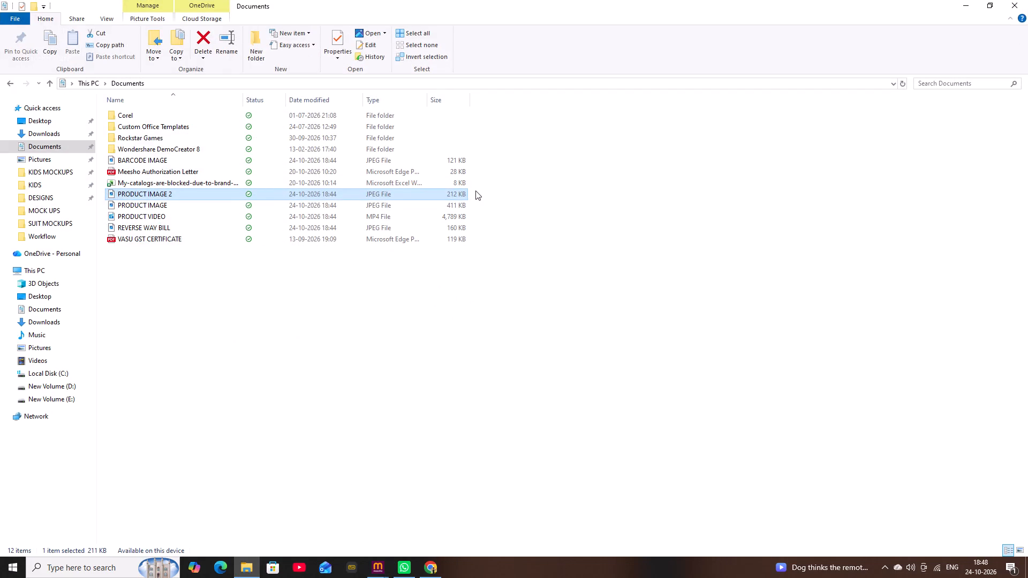
{"action": "left_click", "coordinate": [368, 159]}
{"action": "key", "text": "Delete"}
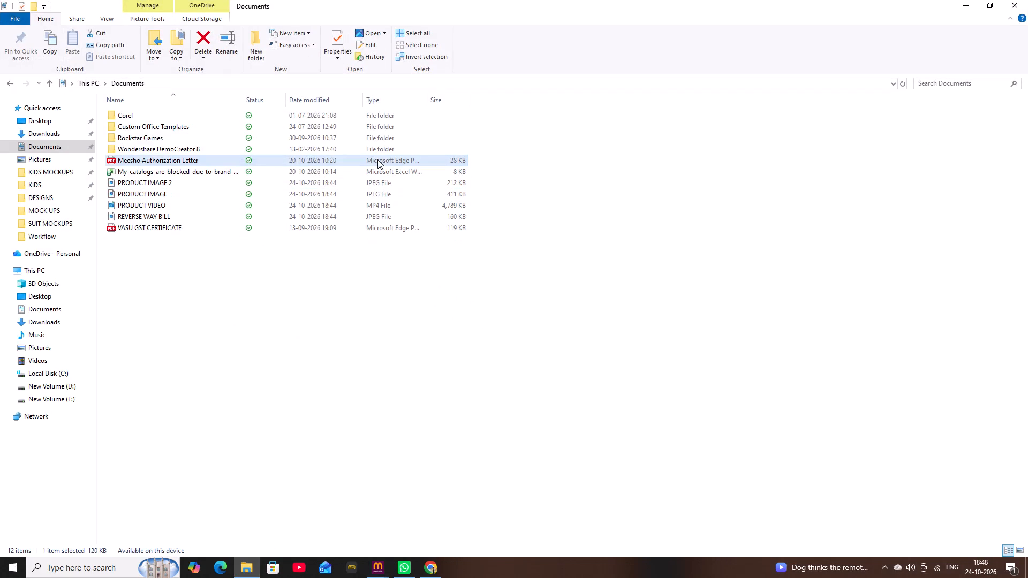
{"action": "left_click_drag", "start_coordinate": [474, 179], "coordinate": [464, 209]}
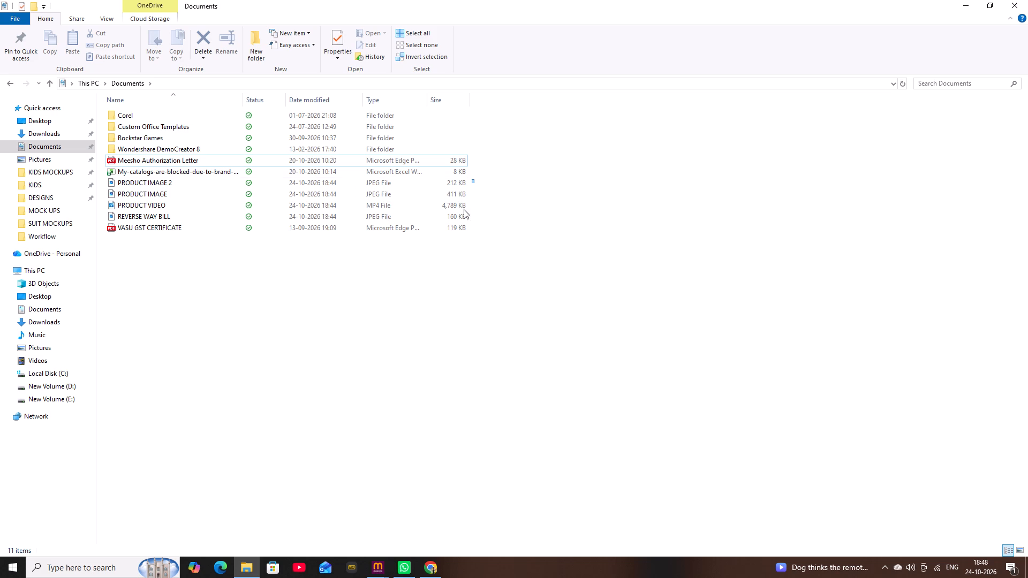
{"action": "left_click_drag", "start_coordinate": [464, 209], "coordinate": [462, 217]}
{"action": "key", "text": "Delete"}
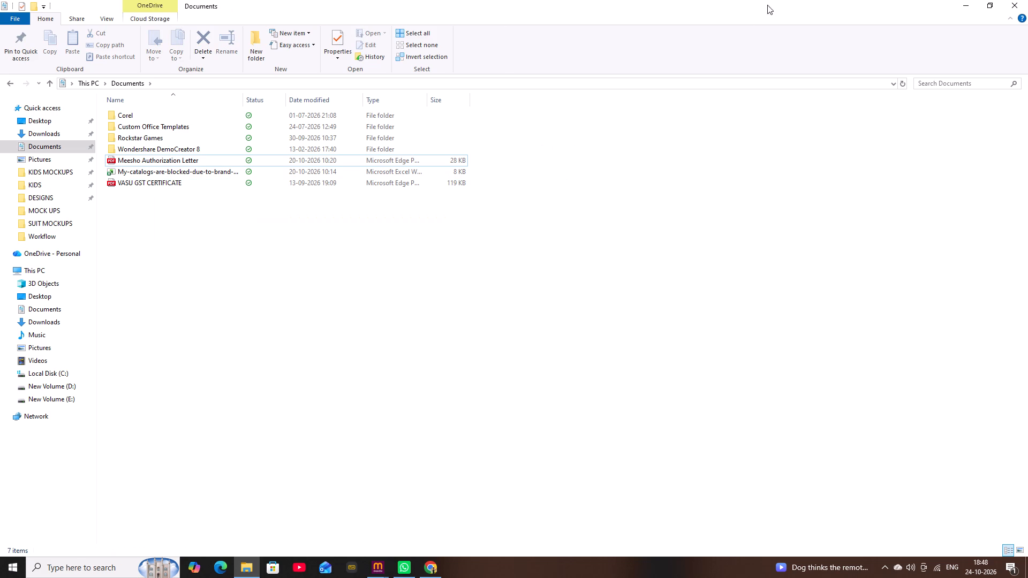
{"action": "left_click", "coordinate": [966, 2]}
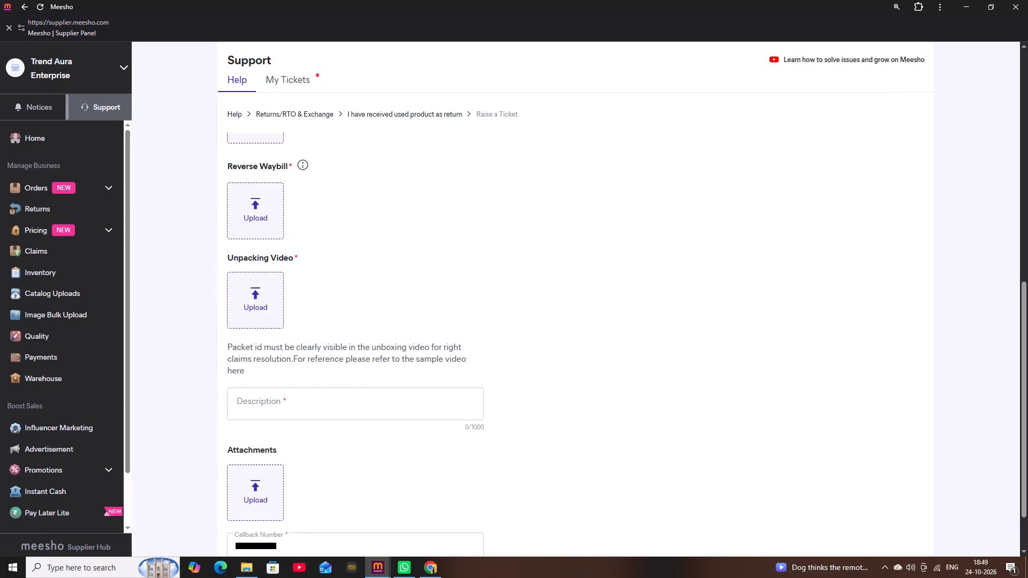
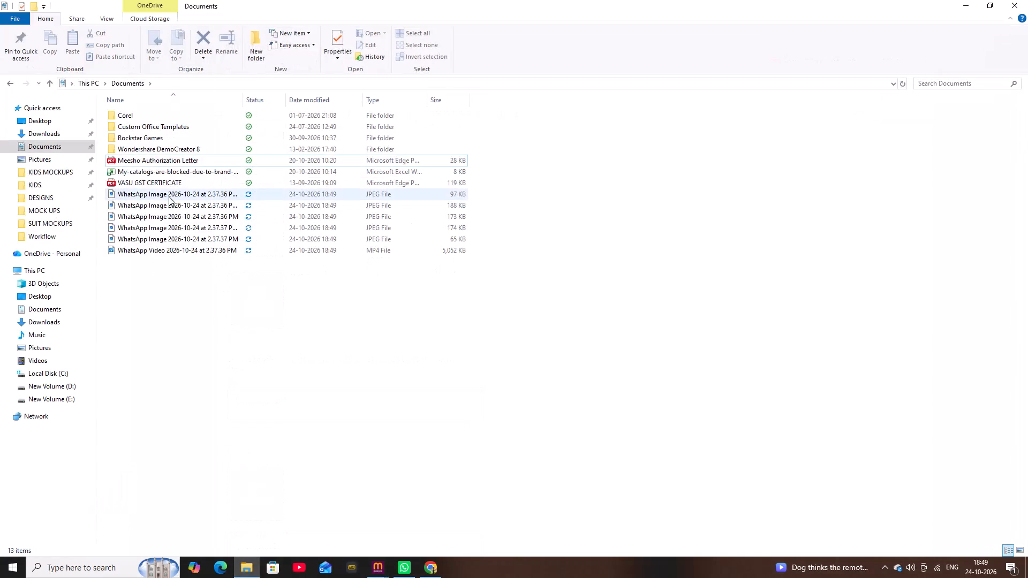
Rename the WhatsApp video in Documents as PRODUCT VIDEO.
{"action": "right_click", "coordinate": [160, 254]}
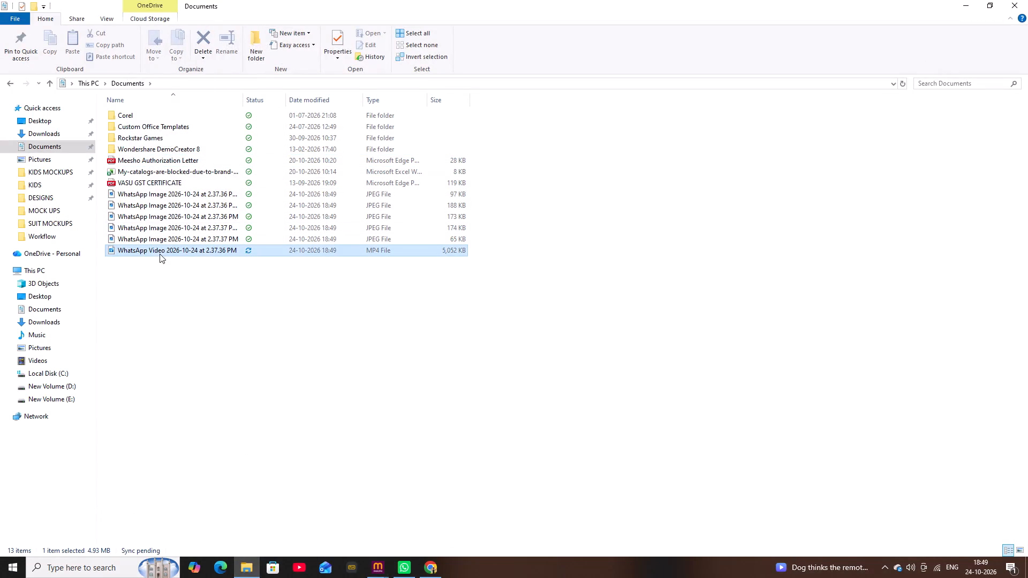
{"action": "left_click", "coordinate": [227, 37]}
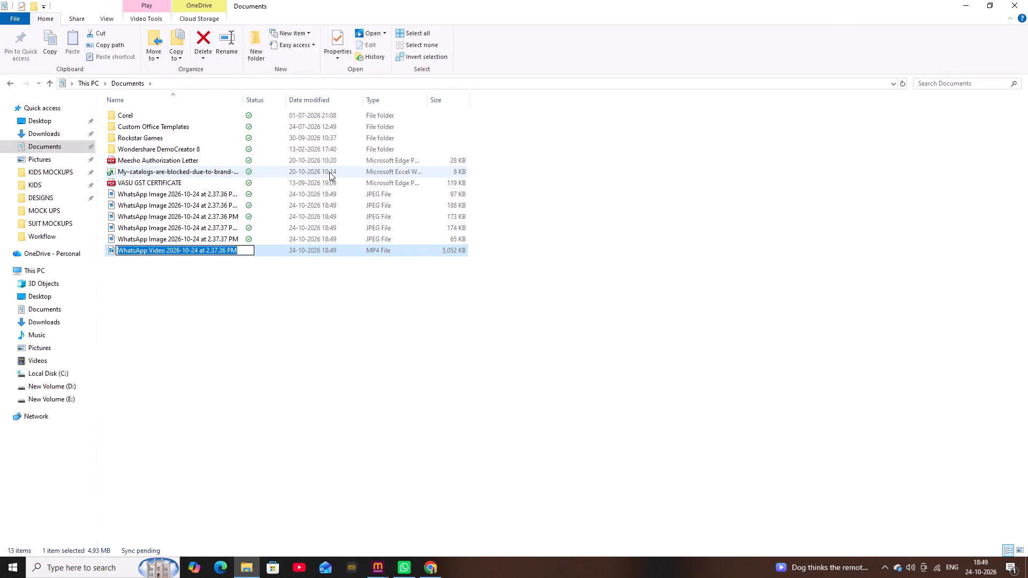
{"action": "key", "text": "BackSpace"}
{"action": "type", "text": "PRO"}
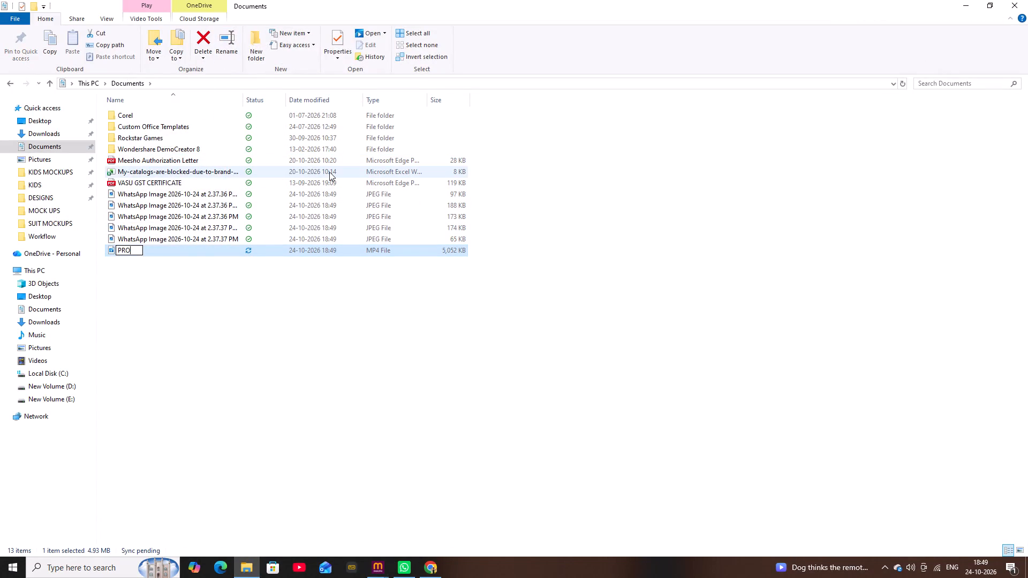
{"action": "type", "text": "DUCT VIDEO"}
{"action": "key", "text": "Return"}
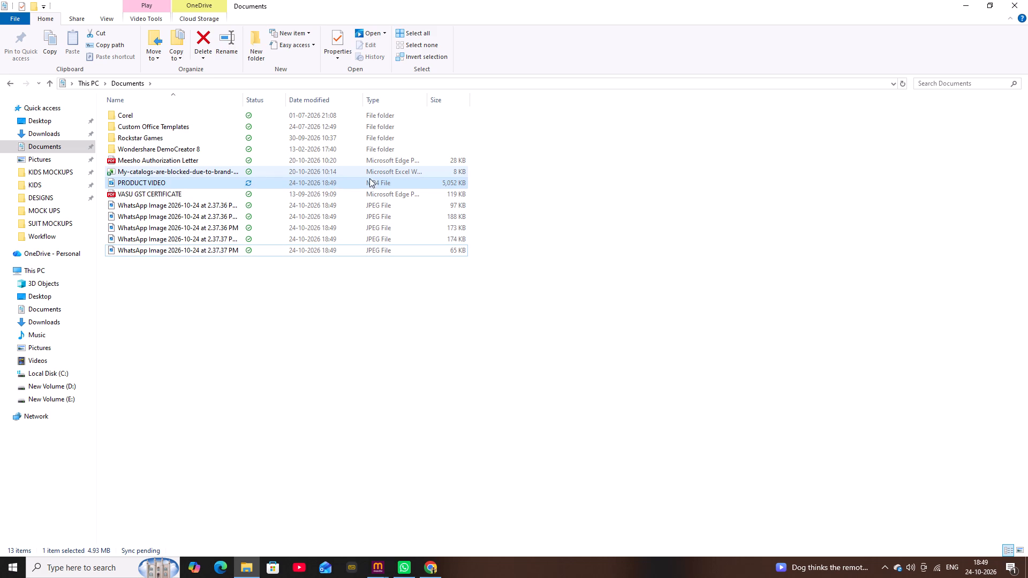
Preview the first WhatsApp image, the packet's QR code photo, and rename it as BARCODE IMAGE.
{"action": "double_click", "coordinate": [171, 207]}
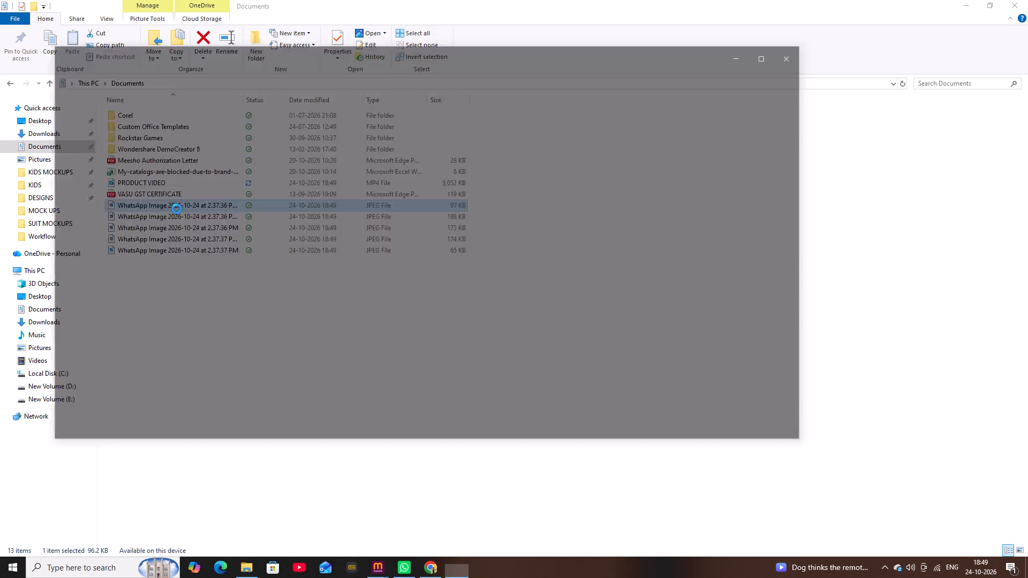
{"action": "left_click", "coordinate": [802, 54]}
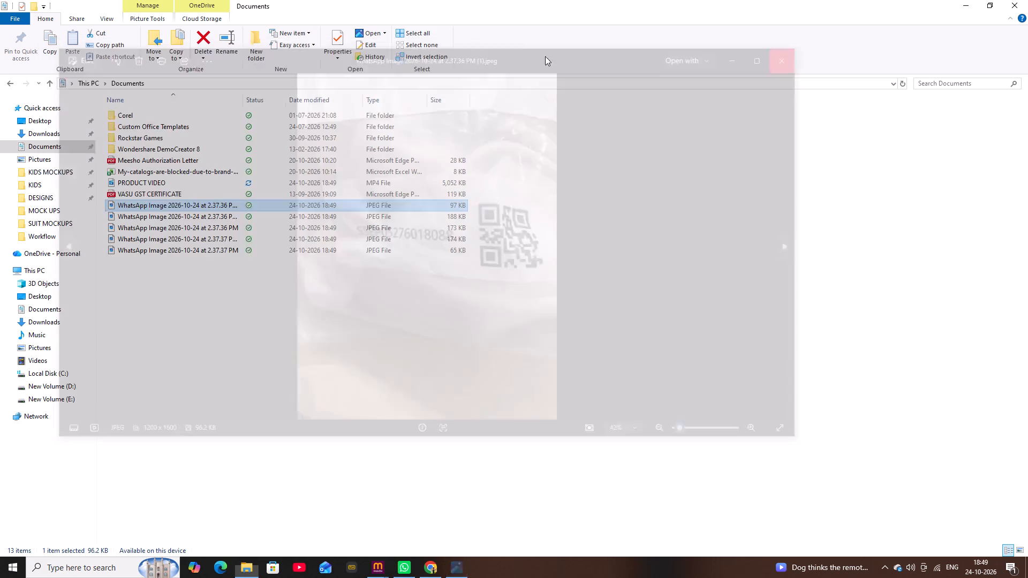
{"action": "left_click", "coordinate": [230, 42]}
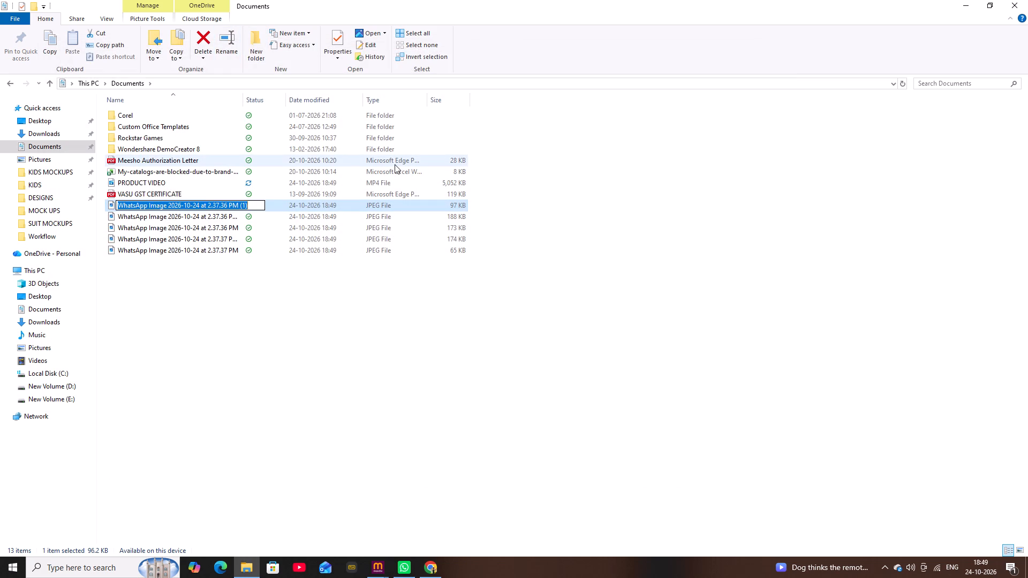
{"action": "key", "text": "BackSpace"}
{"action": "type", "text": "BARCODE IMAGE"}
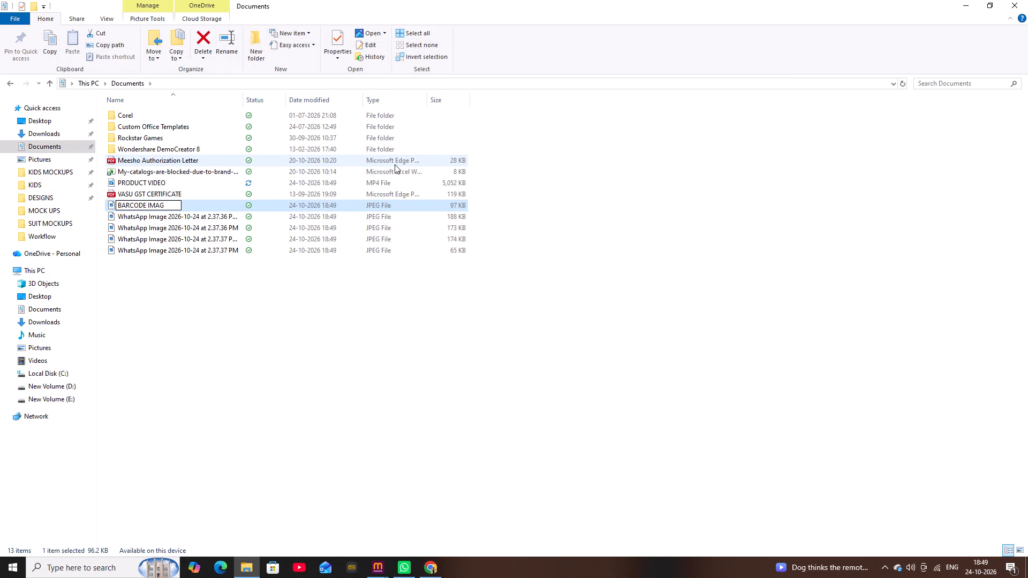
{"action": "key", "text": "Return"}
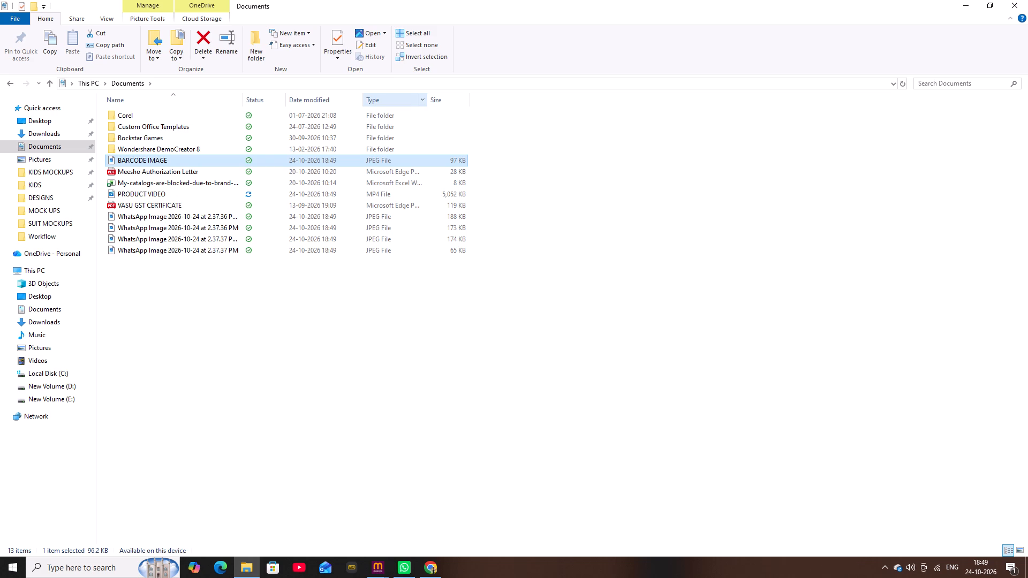
Preview the WhatsApp image ending 2.37.36 PM (2), showing the white garment, and rename it as PRODUCT IMAGE.
{"action": "double_click", "coordinate": [171, 217]}
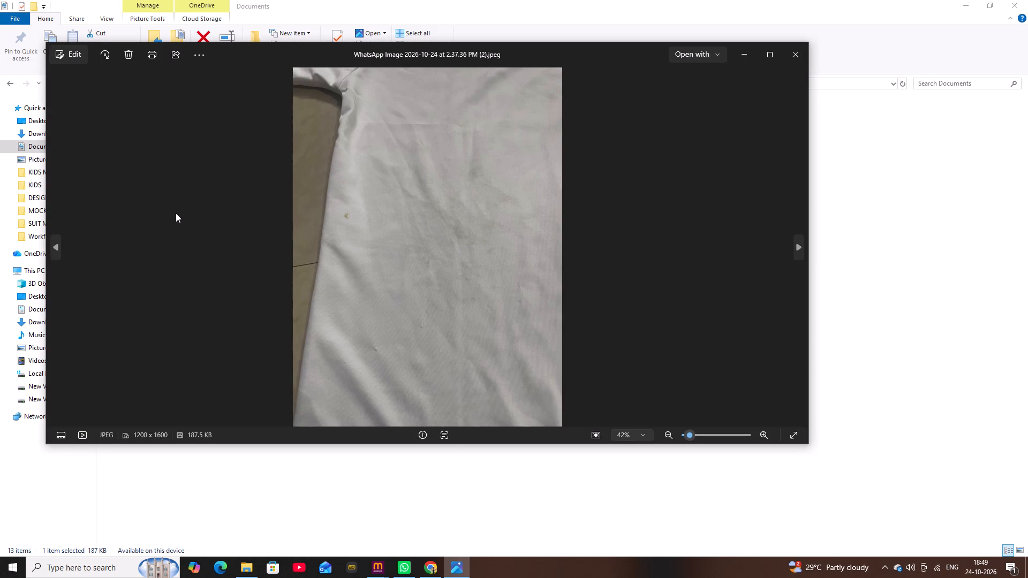
{"action": "left_click", "coordinate": [789, 47]}
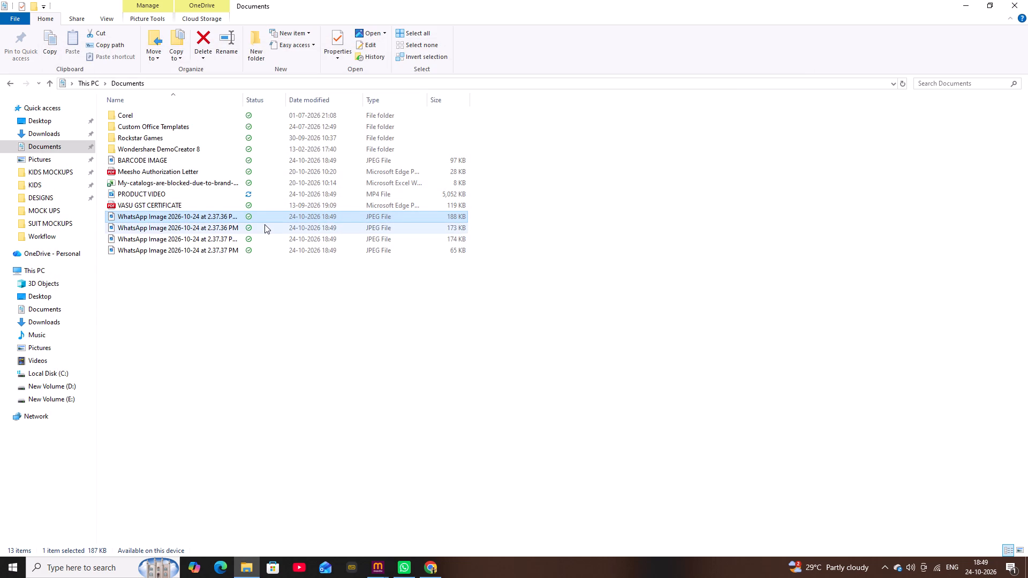
{"action": "left_click", "coordinate": [227, 47]}
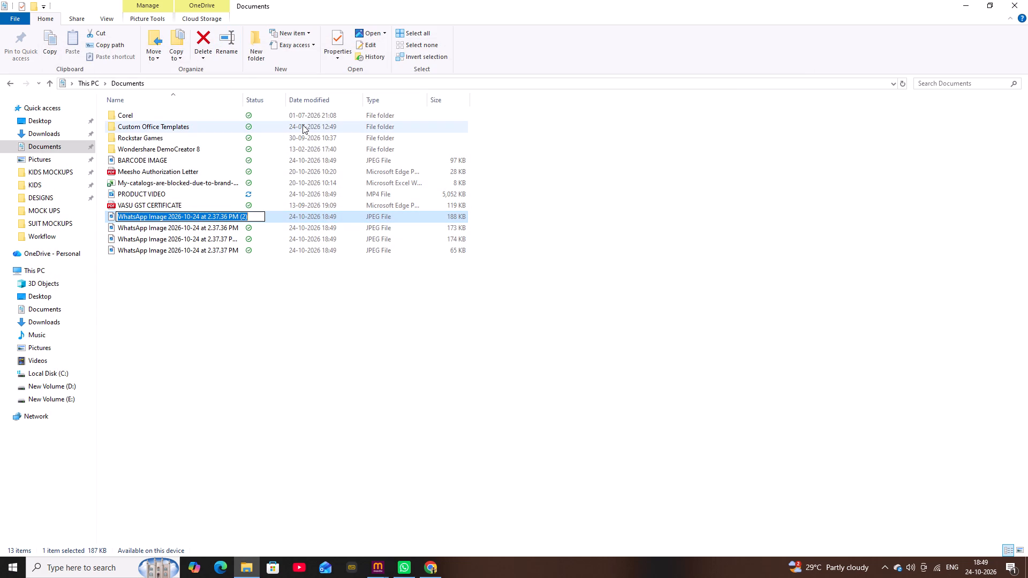
{"action": "key", "text": "BackSpace"}
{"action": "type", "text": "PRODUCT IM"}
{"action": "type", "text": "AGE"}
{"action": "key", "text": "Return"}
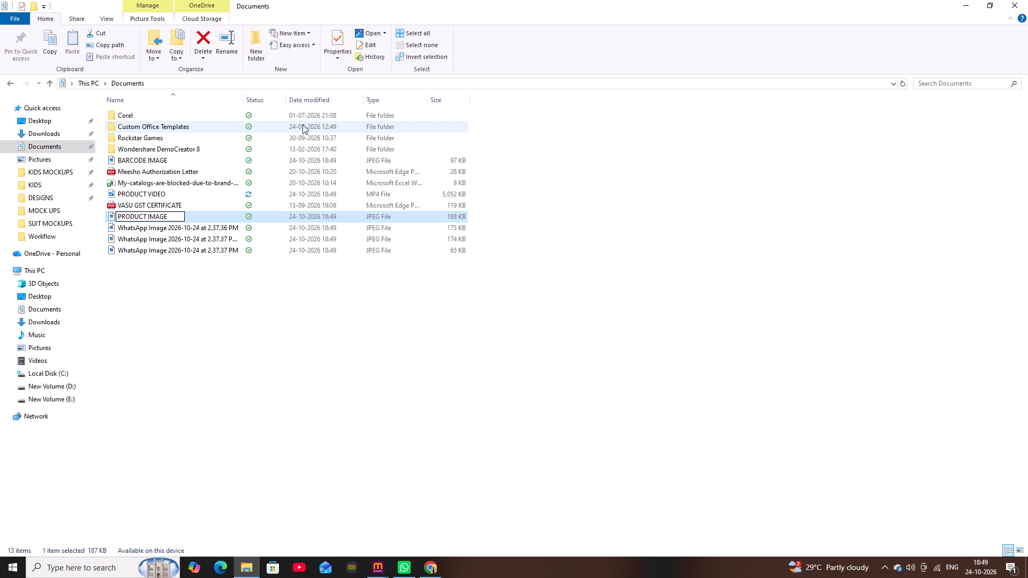
Preview the WhatsApp image of the return shipping label and rename it as REVERSE WAY BILL.
{"action": "double_click", "coordinate": [175, 225]}
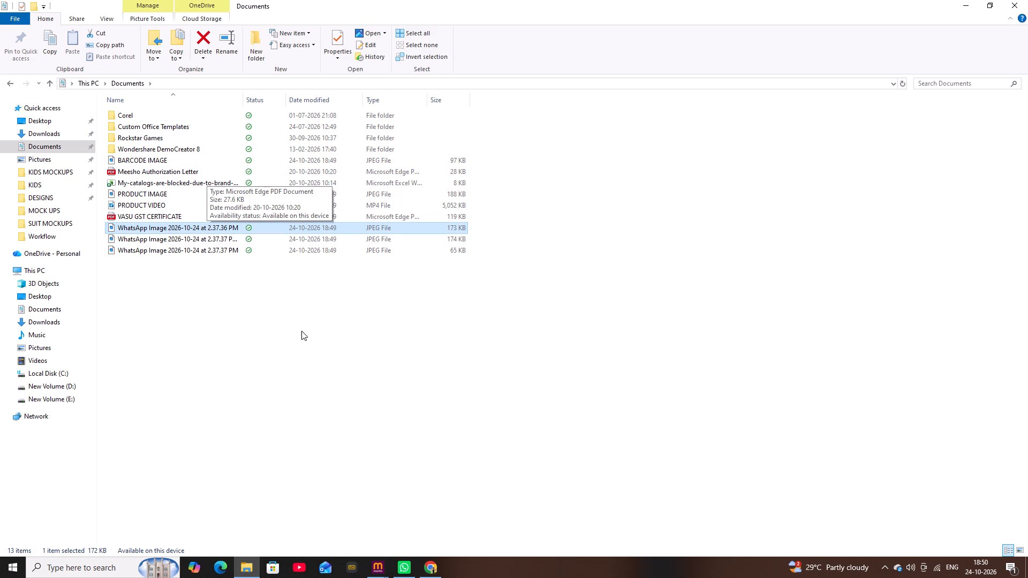
{"action": "double_click", "coordinate": [186, 229]}
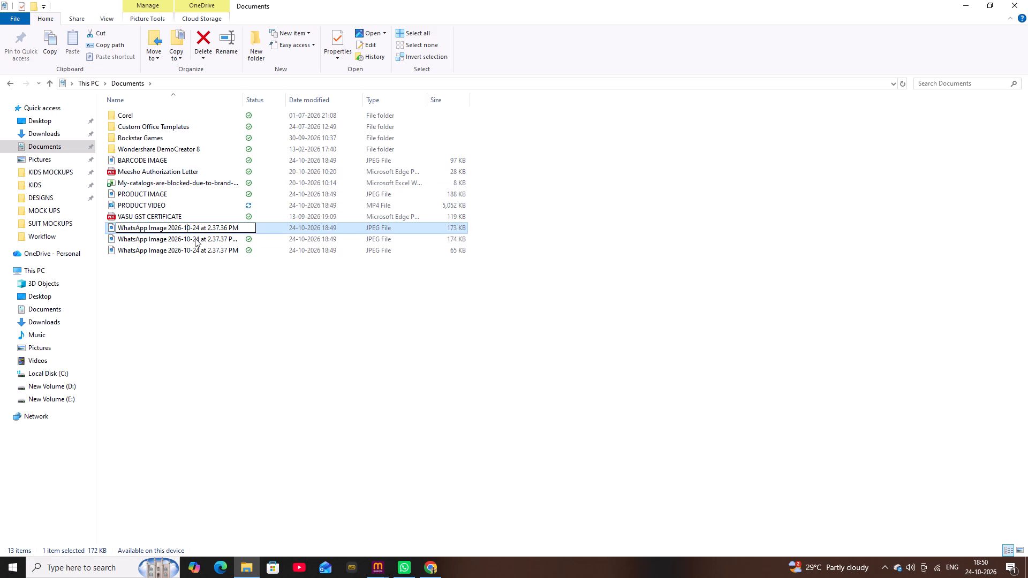
{"action": "left_click", "coordinate": [224, 301]}
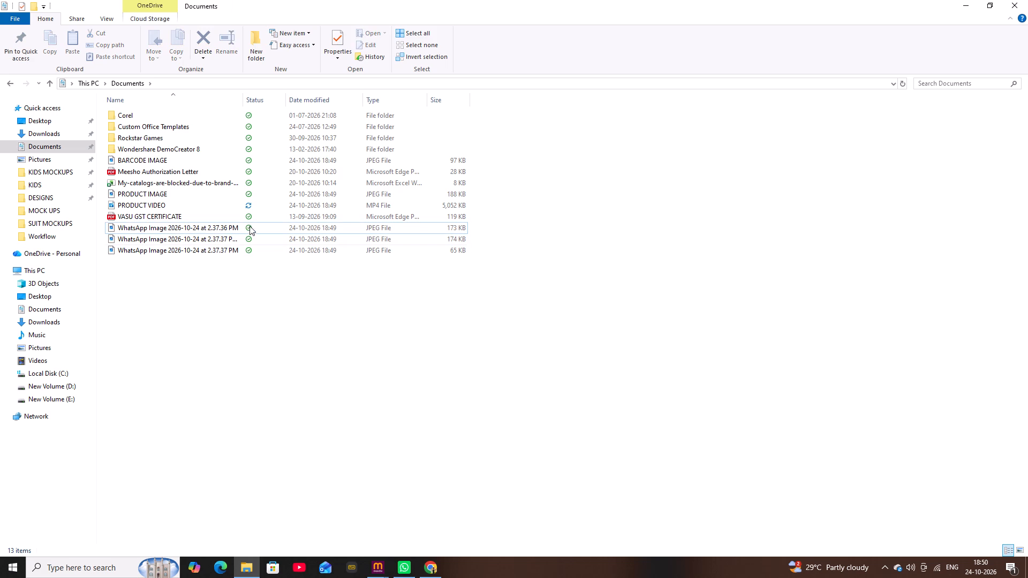
{"action": "double_click", "coordinate": [245, 225]}
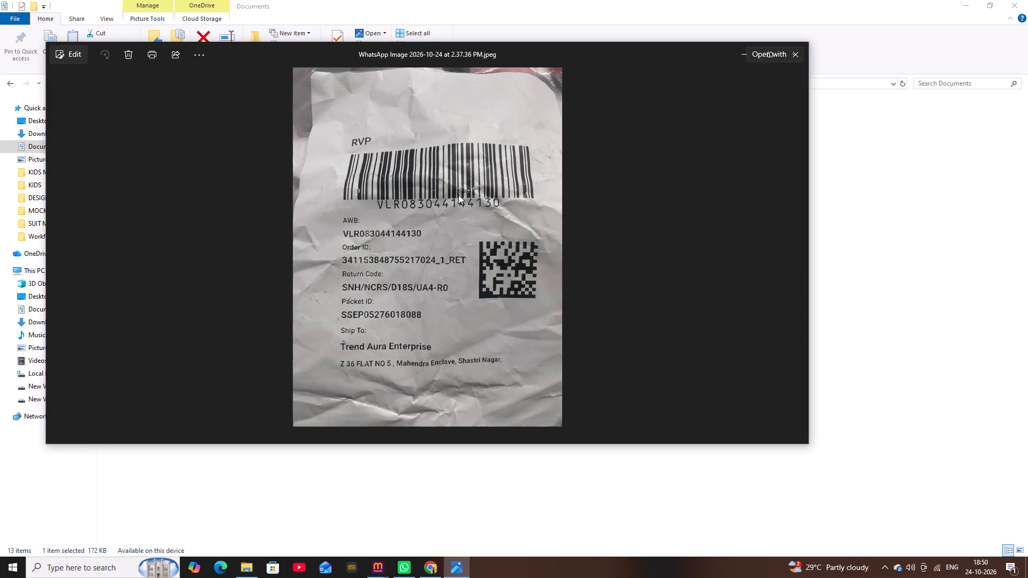
{"action": "left_click", "coordinate": [797, 47]}
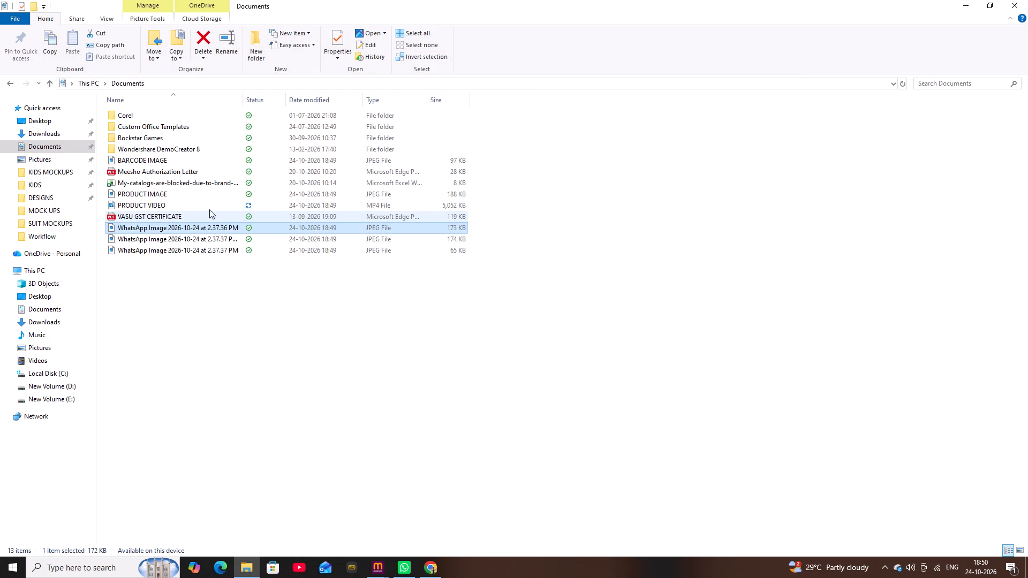
{"action": "left_click", "coordinate": [227, 50]}
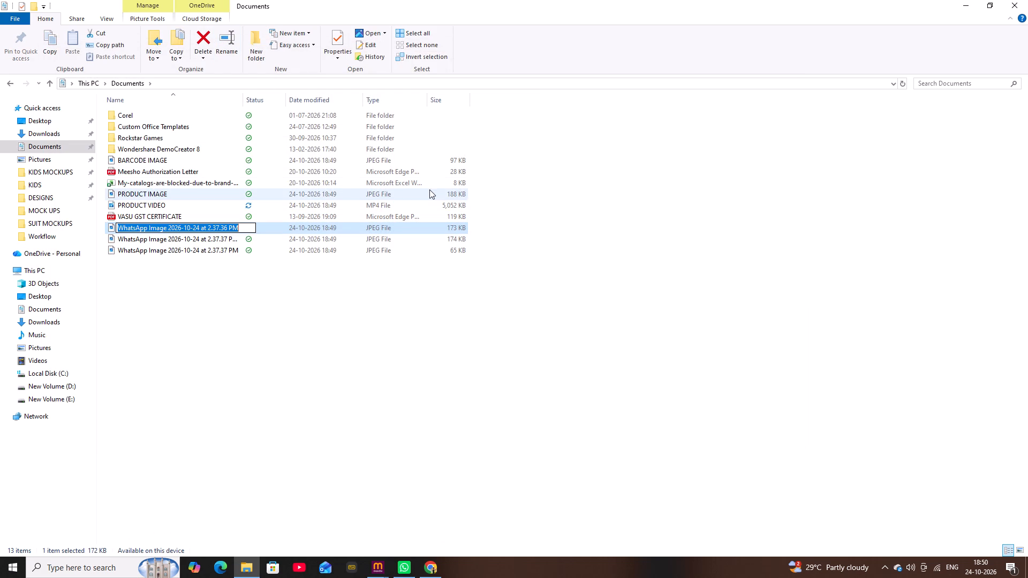
{"action": "key", "text": "BackSpace"}
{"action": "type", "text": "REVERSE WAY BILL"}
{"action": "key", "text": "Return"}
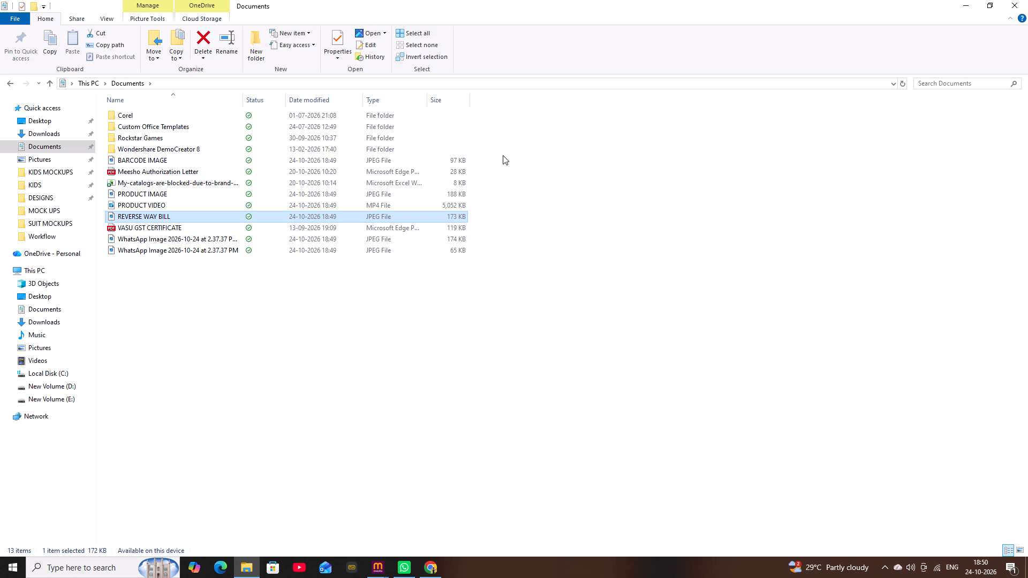
Preview the WhatsApp image of the garment's neckline and rename it as PRODUCT IMAGE 2.
{"action": "double_click", "coordinate": [173, 239]}
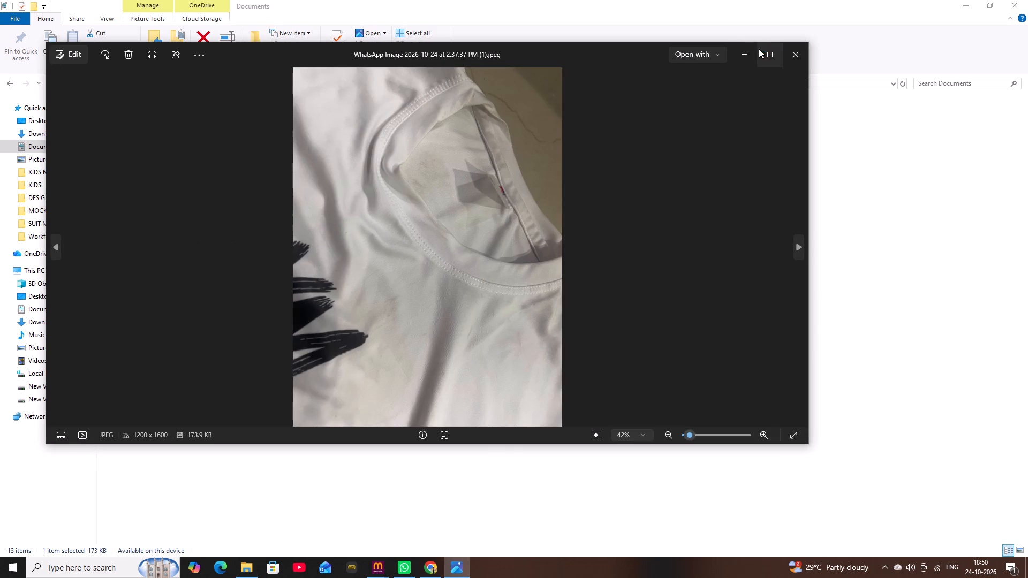
{"action": "left_click", "coordinate": [785, 55]}
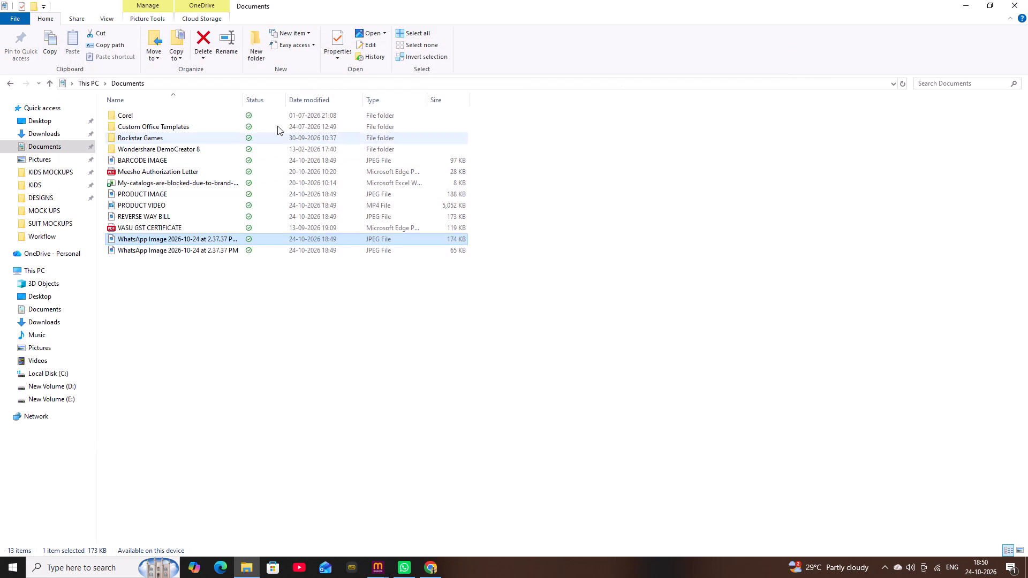
{"action": "left_click", "coordinate": [232, 52]}
{"action": "key", "text": "BackSpace"}
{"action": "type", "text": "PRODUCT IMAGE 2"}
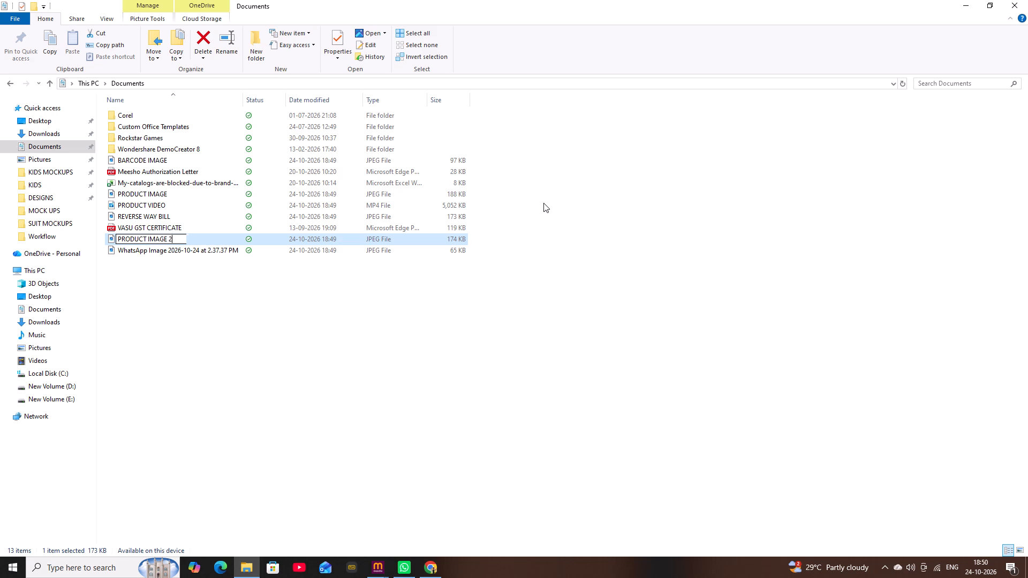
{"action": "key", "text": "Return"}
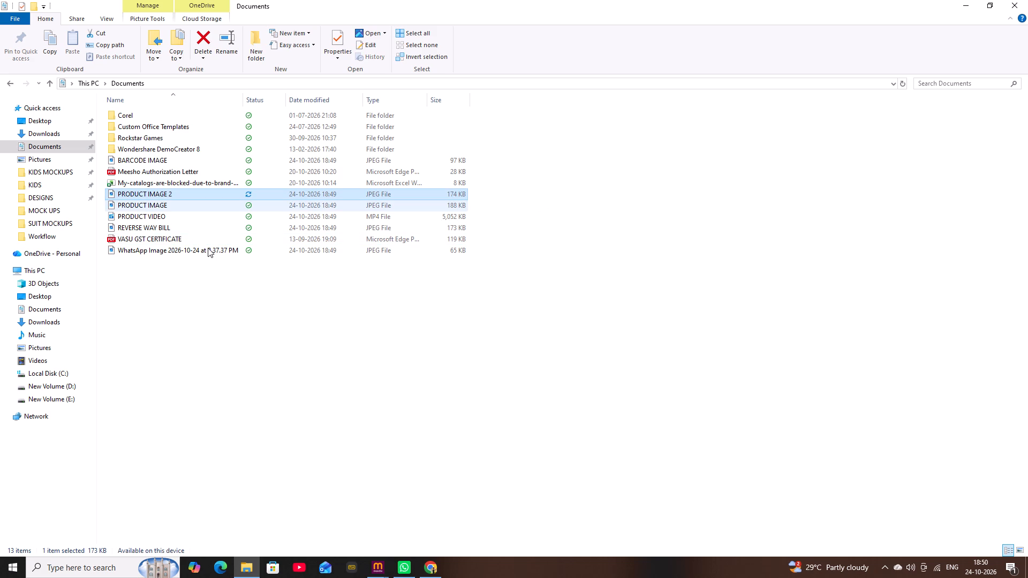
Preview the last remaining WhatsApp image and rename it as PRODUCT IMAGE 3.
{"action": "left_click", "coordinate": [173, 292]}
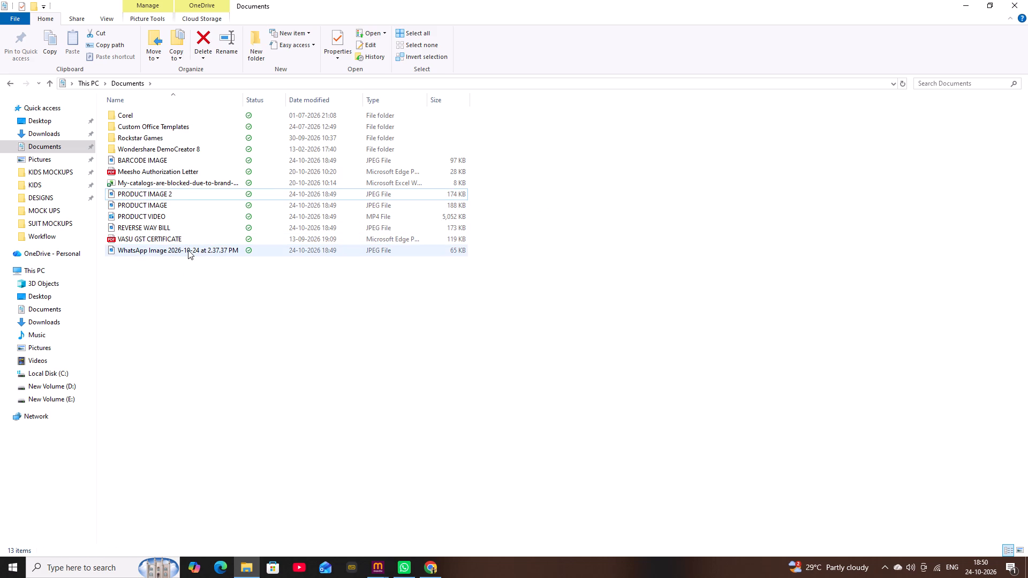
{"action": "double_click", "coordinate": [188, 250]}
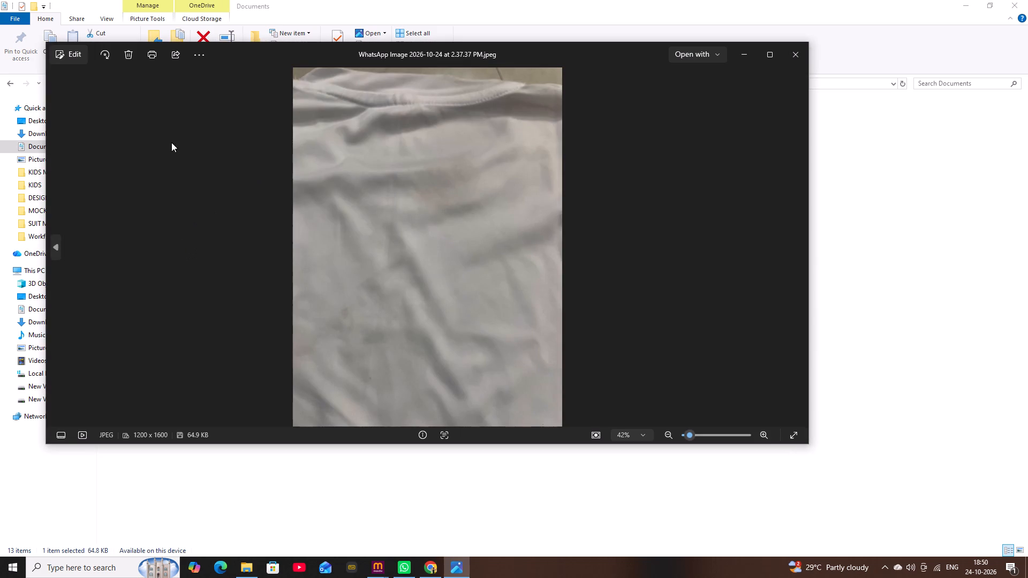
{"action": "left_click", "coordinate": [789, 60]}
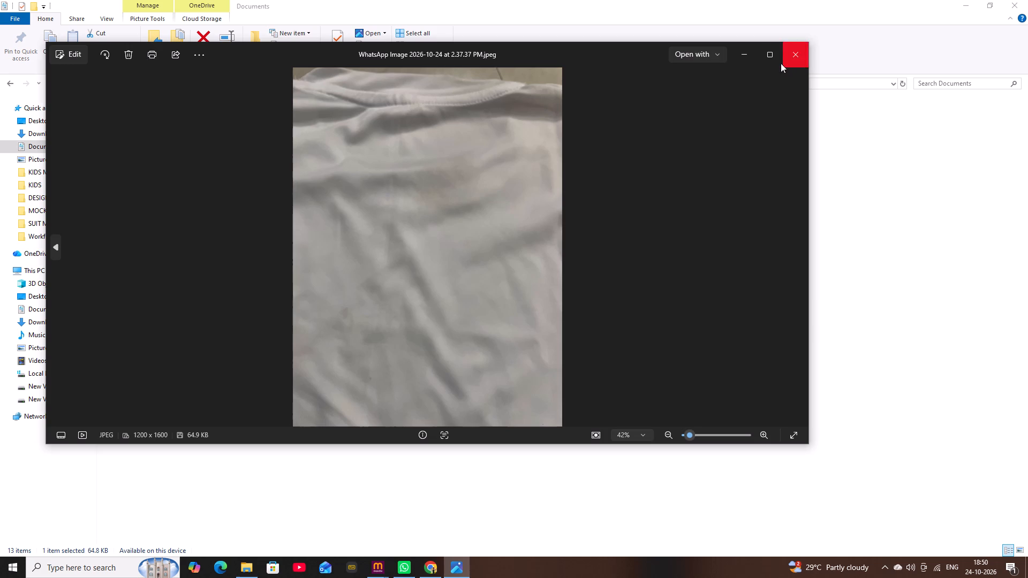
{"action": "left_click", "coordinate": [230, 44]}
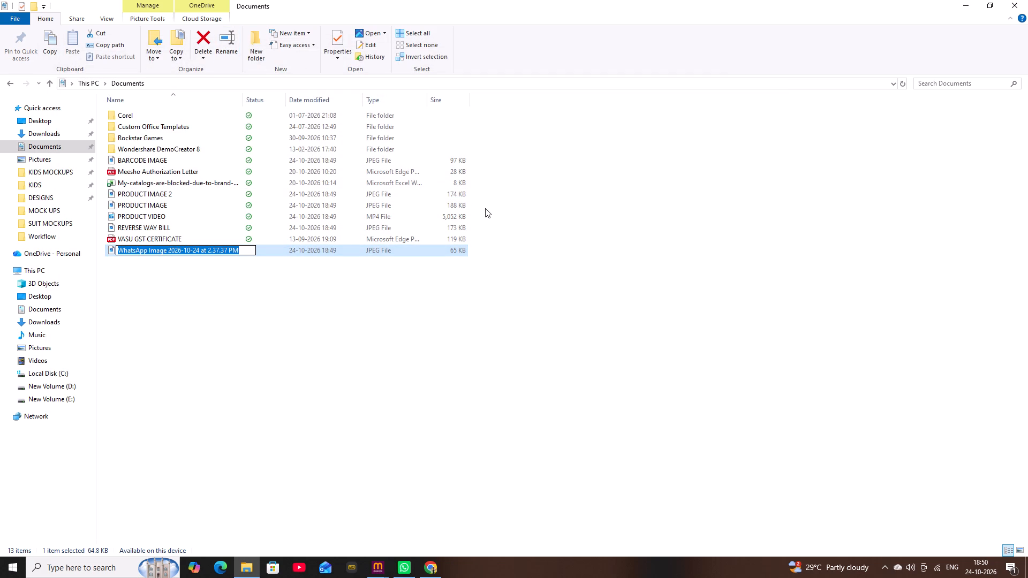
{"action": "key", "text": "BackSpace"}
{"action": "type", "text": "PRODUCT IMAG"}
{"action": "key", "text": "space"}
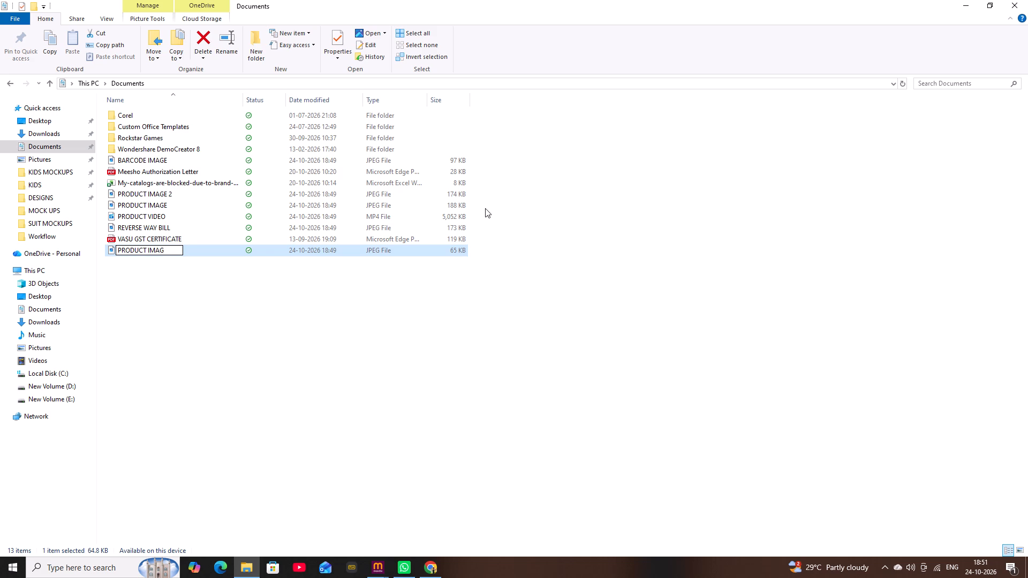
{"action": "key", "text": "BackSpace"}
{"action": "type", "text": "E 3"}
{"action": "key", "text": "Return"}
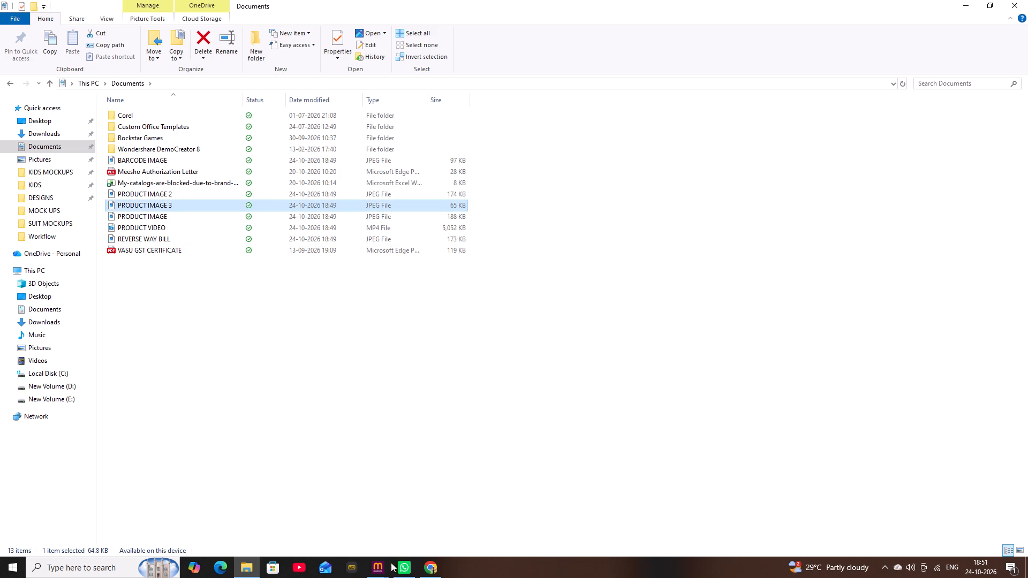
Switch to the Meesho Raise a Ticket form and begin the Description with "I RECIEVED".
{"action": "left_click", "coordinate": [418, 531]}
{"action": "scroll", "coordinate": [337, 304], "scroll_direction": "up", "scroll_amount": 2}
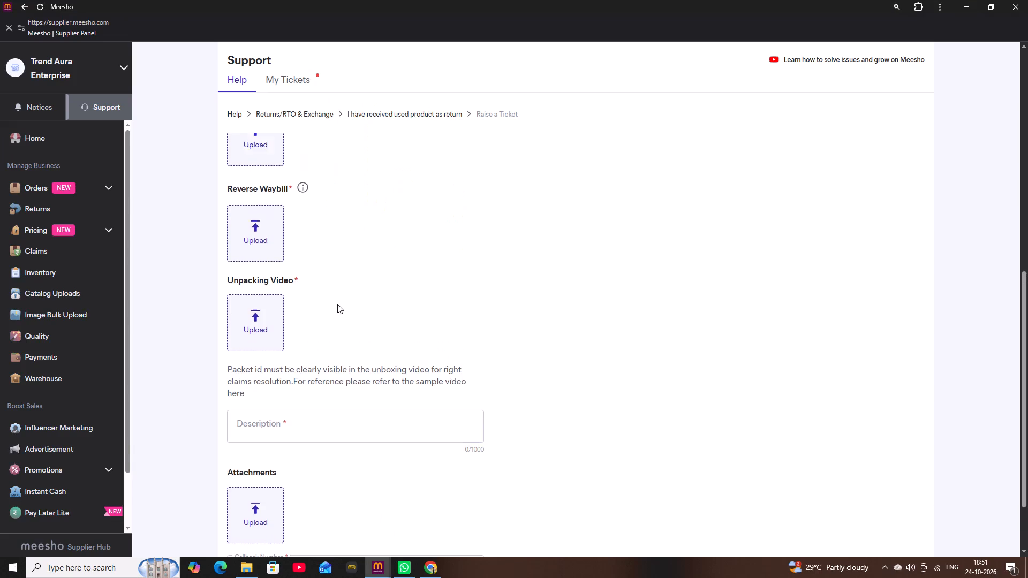
{"action": "scroll", "coordinate": [337, 304], "scroll_direction": "up", "scroll_amount": 3}
{"action": "scroll", "coordinate": [324, 294], "scroll_direction": "down", "scroll_amount": 4}
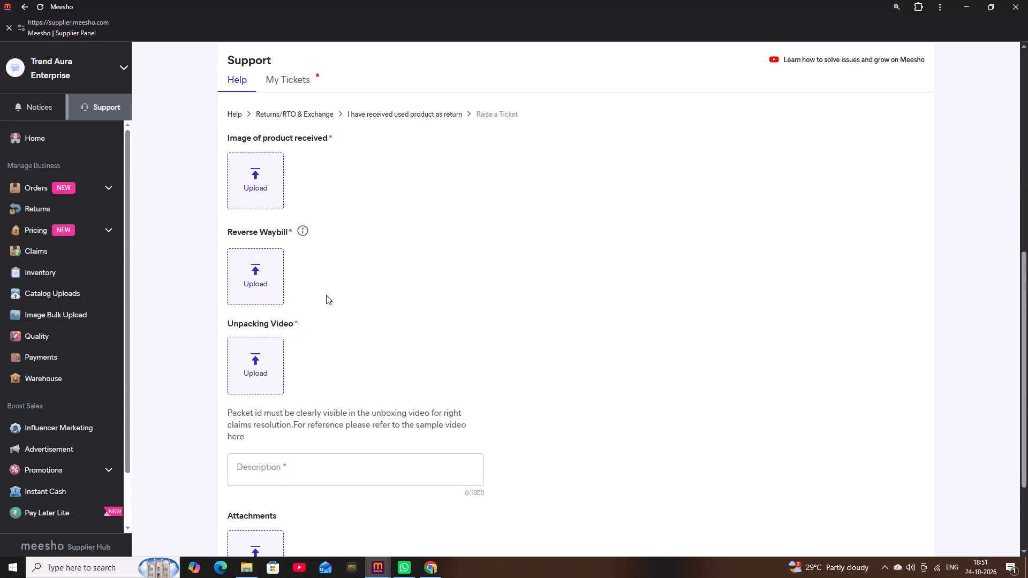
{"action": "scroll", "coordinate": [333, 316], "scroll_direction": "down", "scroll_amount": 3}
{"action": "left_click", "coordinate": [274, 343]}
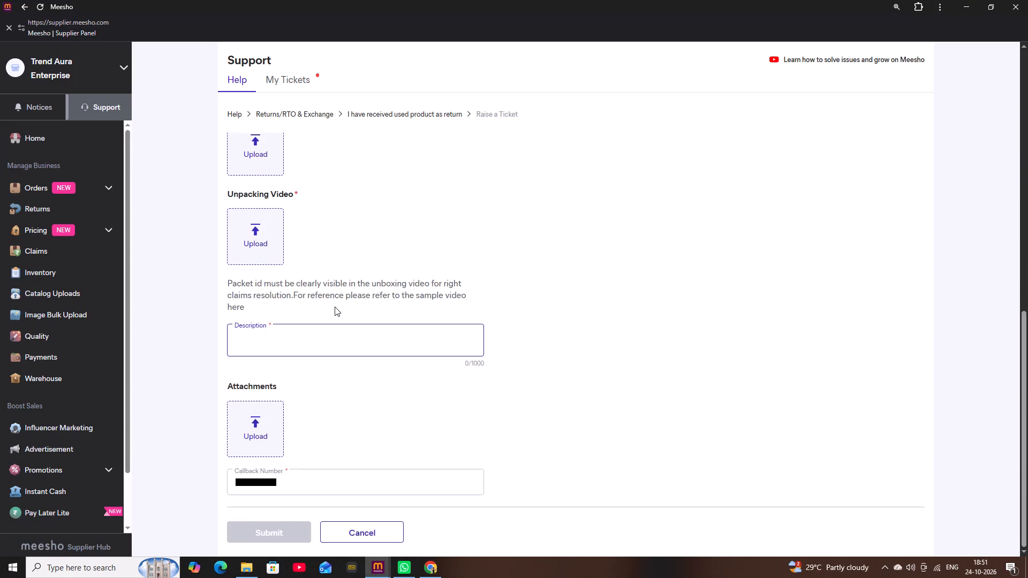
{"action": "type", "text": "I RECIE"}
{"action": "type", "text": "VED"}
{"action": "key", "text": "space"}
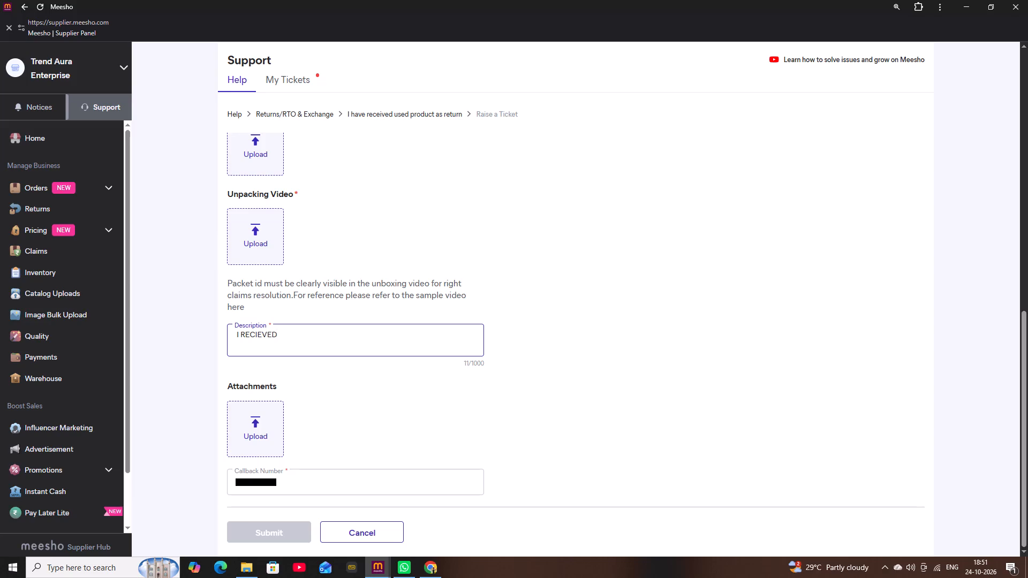
Complete the Description after "I RECIEVED" with "USED PRODUCT AS RETURN." followed by the copied translation.
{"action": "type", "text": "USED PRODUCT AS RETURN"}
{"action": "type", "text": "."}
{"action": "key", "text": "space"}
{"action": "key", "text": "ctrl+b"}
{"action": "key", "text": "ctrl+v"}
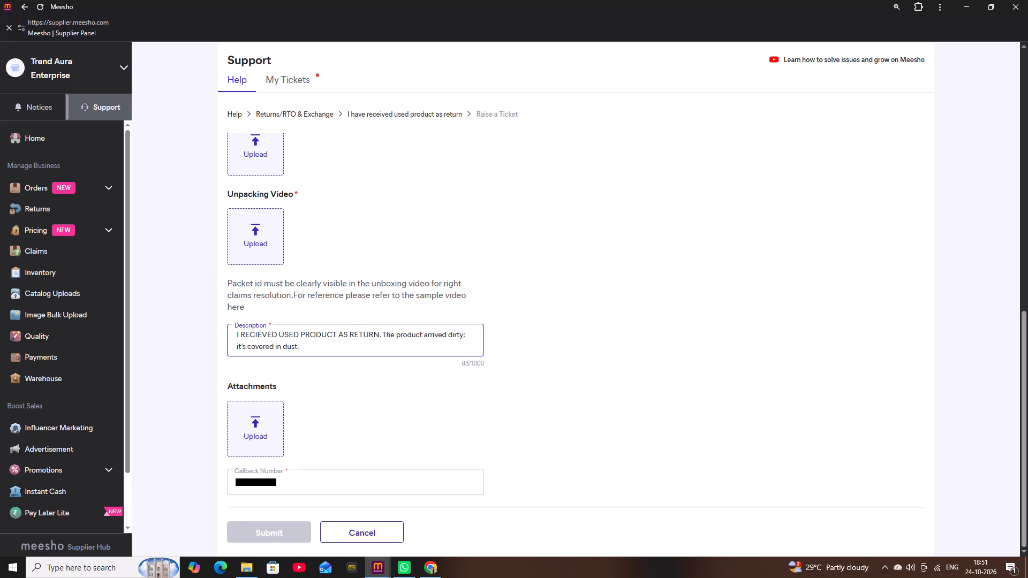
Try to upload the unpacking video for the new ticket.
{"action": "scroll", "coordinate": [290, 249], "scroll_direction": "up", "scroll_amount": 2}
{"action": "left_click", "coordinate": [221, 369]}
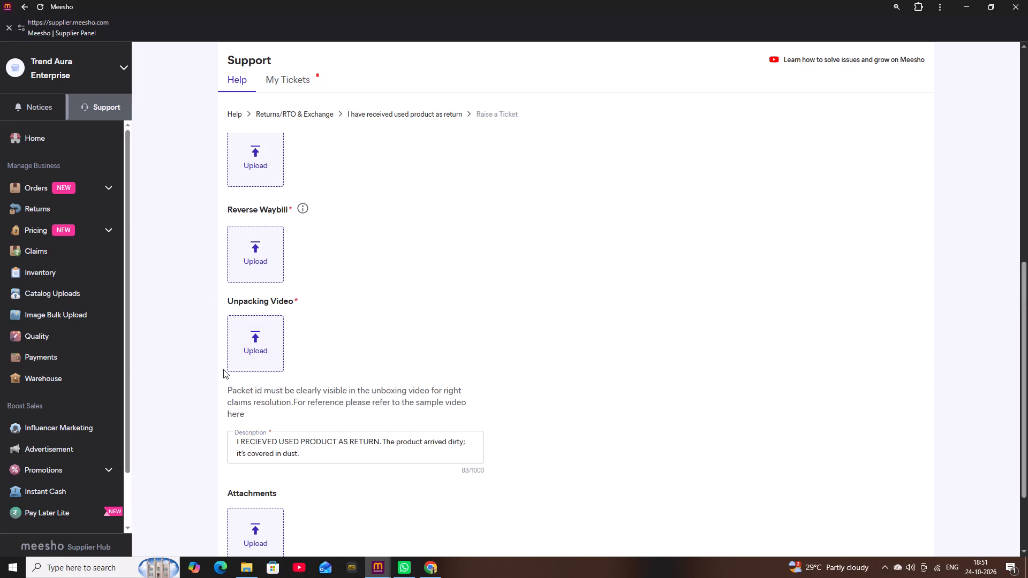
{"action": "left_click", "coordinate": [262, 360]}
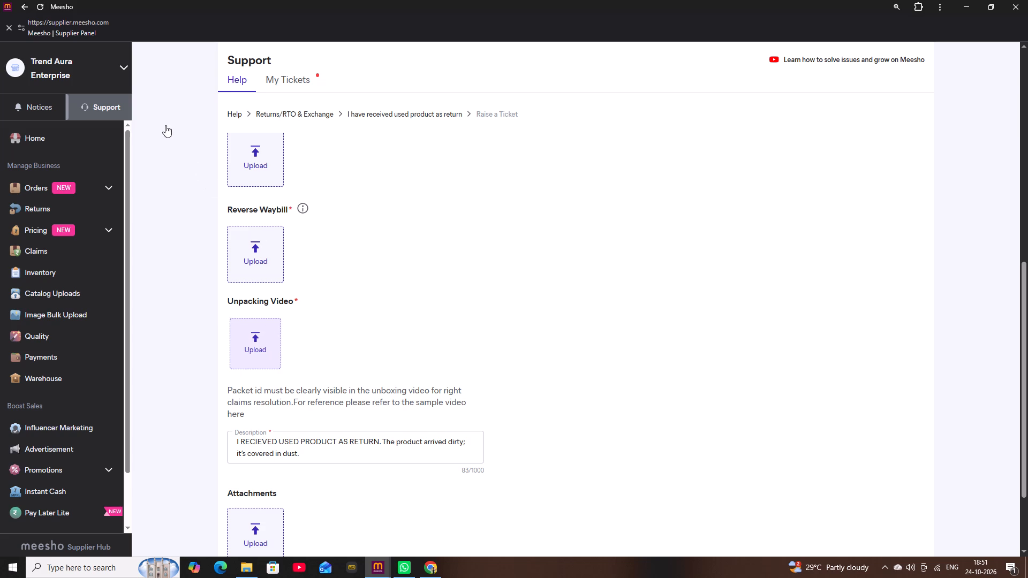
{"action": "scroll", "coordinate": [415, 323], "scroll_direction": "up", "scroll_amount": 2}
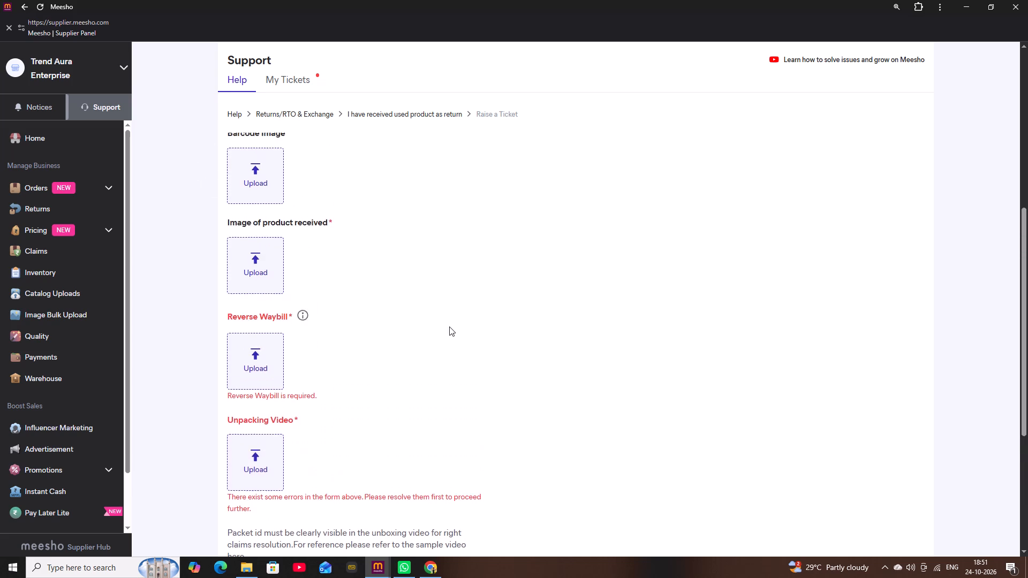
{"action": "scroll", "coordinate": [449, 326], "scroll_direction": "up", "scroll_amount": 9}
{"action": "left_click", "coordinate": [310, 212]}
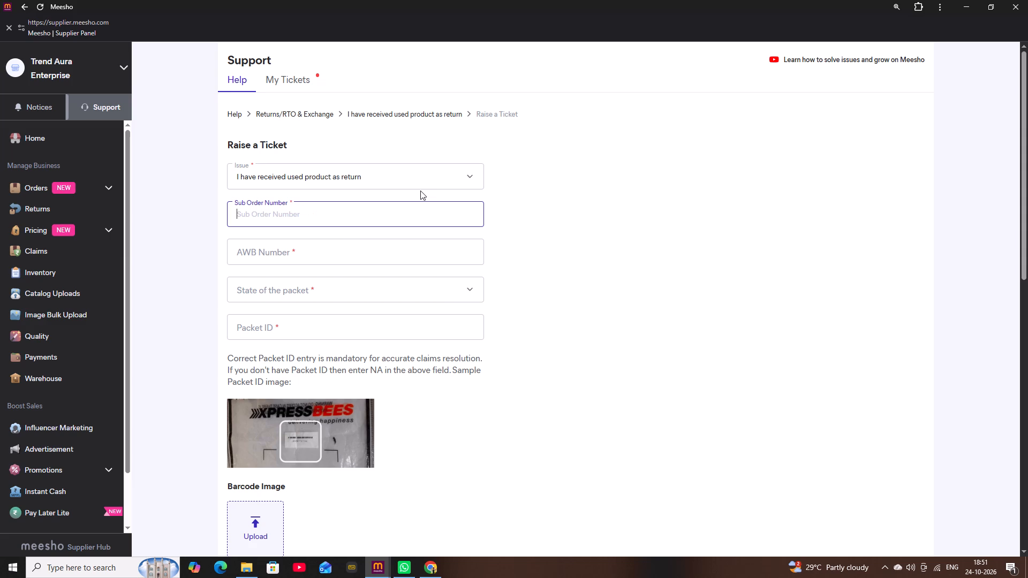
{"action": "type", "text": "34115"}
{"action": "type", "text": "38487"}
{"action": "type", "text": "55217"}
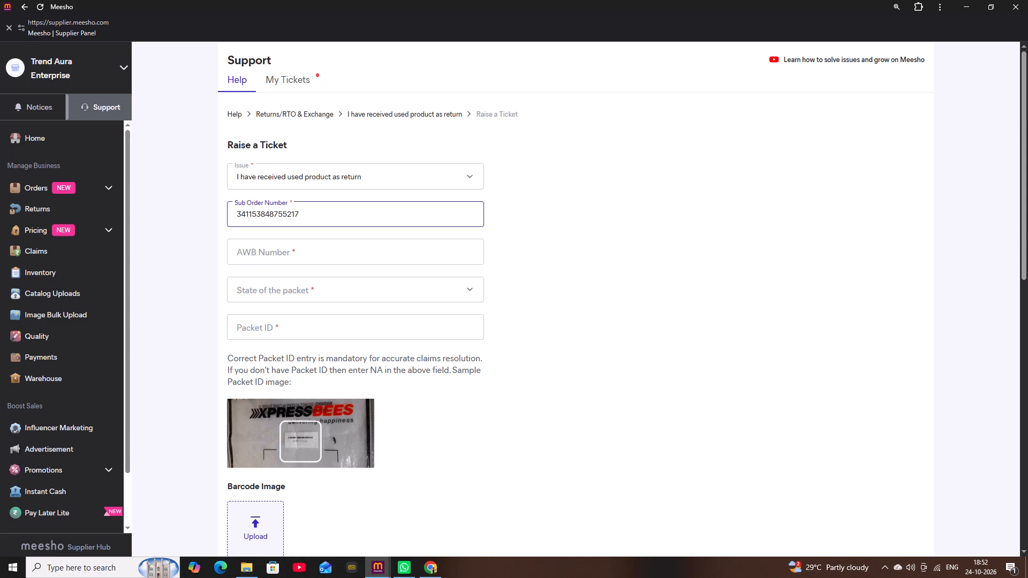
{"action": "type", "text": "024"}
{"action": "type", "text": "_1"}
{"action": "left_click", "coordinate": [637, 203]}
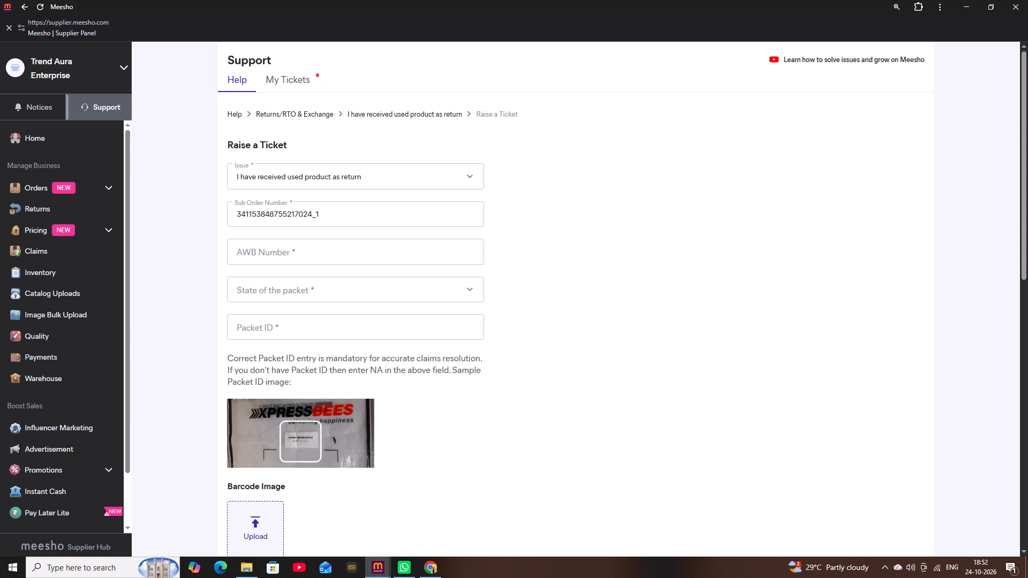
{"action": "left_click", "coordinate": [363, 253]}
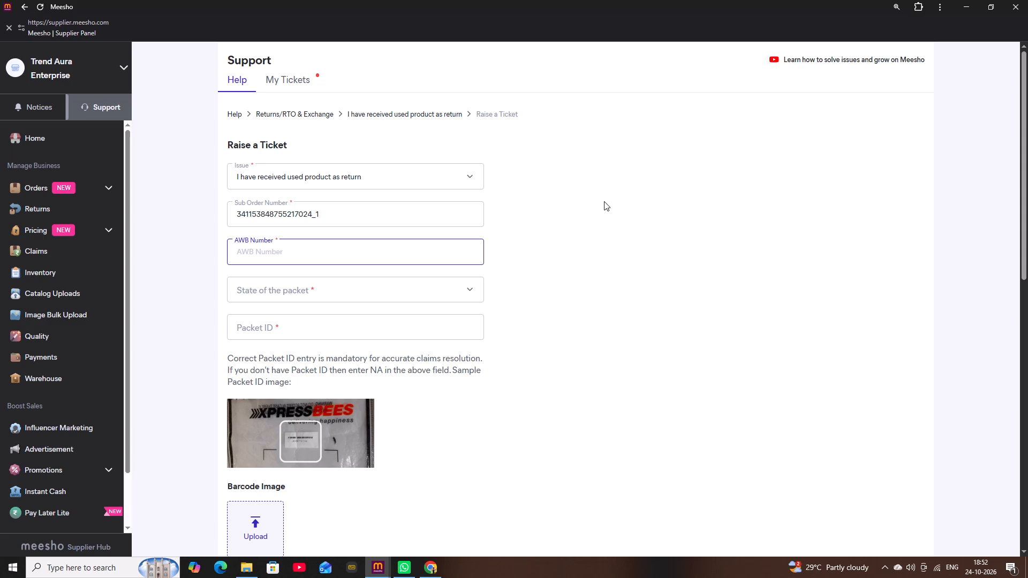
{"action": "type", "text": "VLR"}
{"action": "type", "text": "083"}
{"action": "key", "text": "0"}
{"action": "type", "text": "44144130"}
{"action": "left_click", "coordinate": [629, 306]}
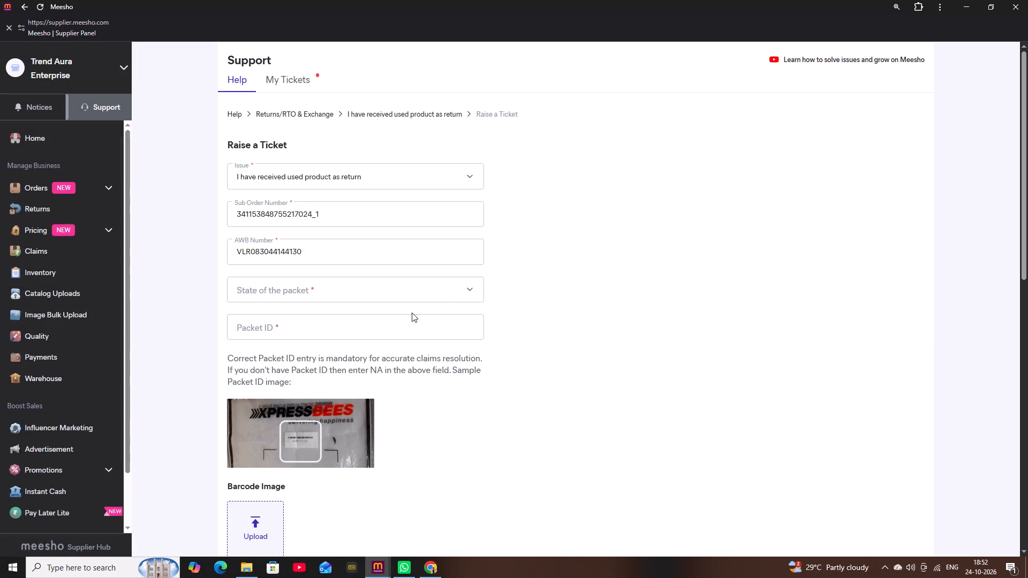
{"action": "left_click", "coordinate": [463, 294]}
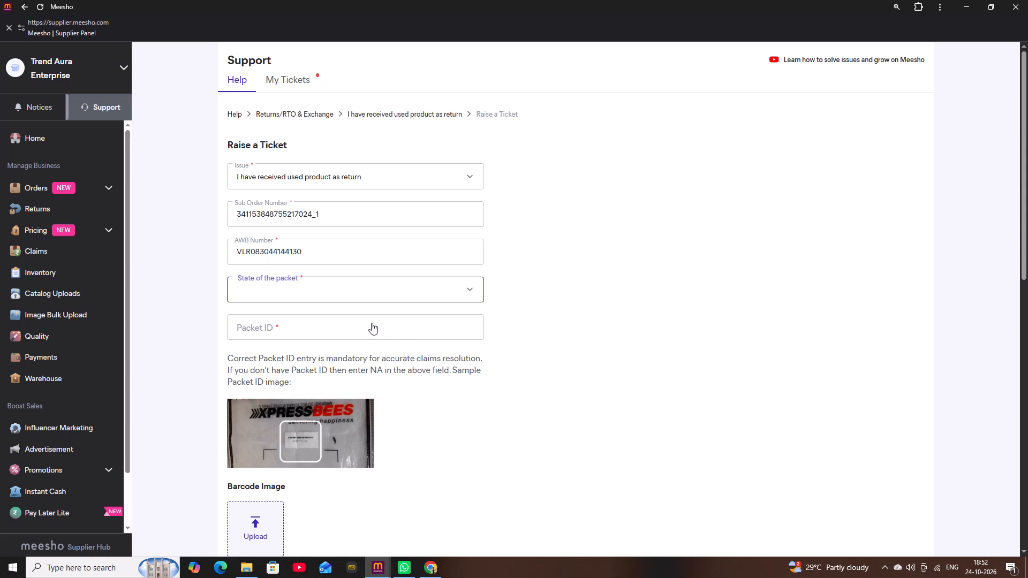
{"action": "left_click", "coordinate": [292, 336]}
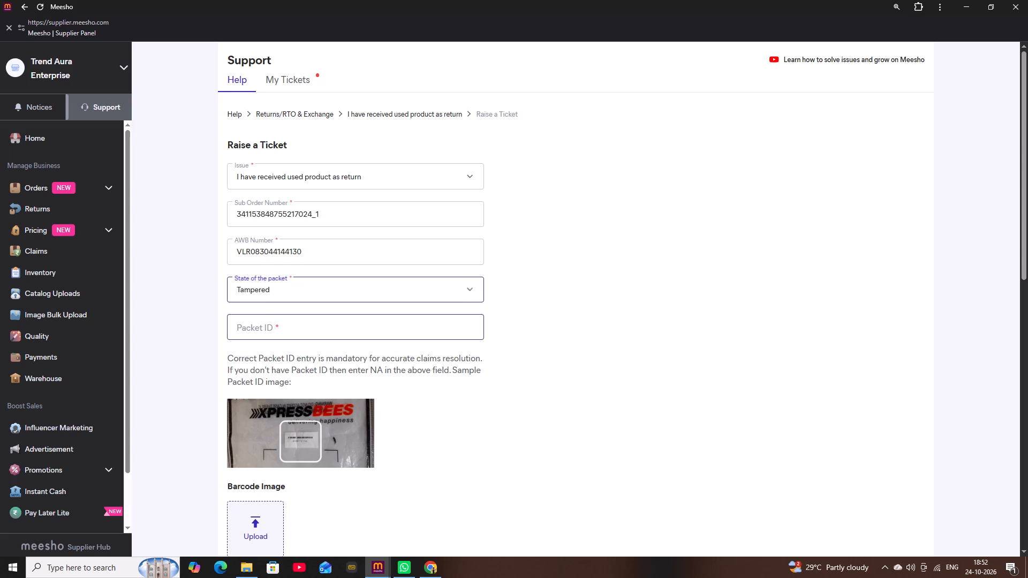
{"action": "left_click", "coordinate": [292, 327]}
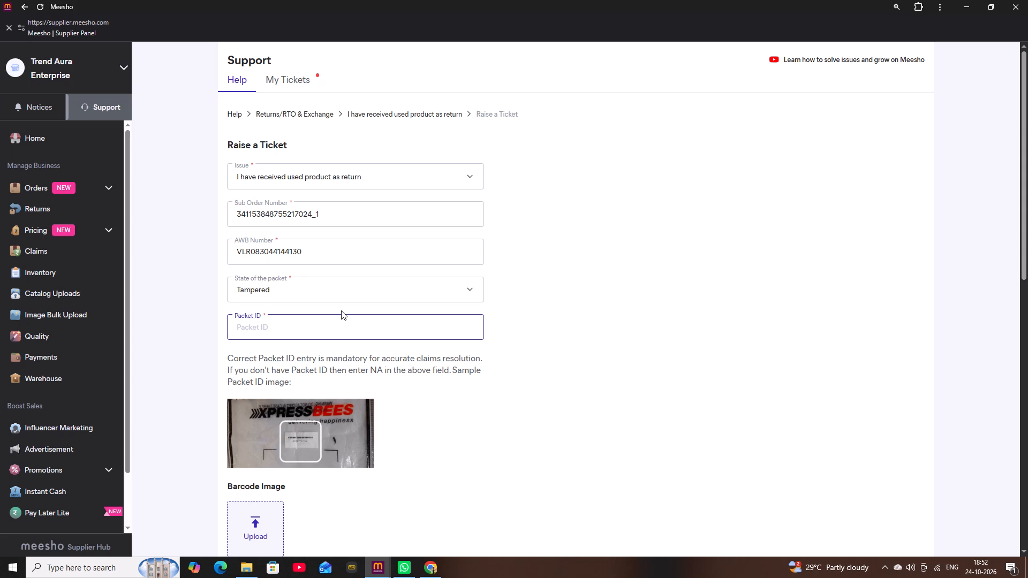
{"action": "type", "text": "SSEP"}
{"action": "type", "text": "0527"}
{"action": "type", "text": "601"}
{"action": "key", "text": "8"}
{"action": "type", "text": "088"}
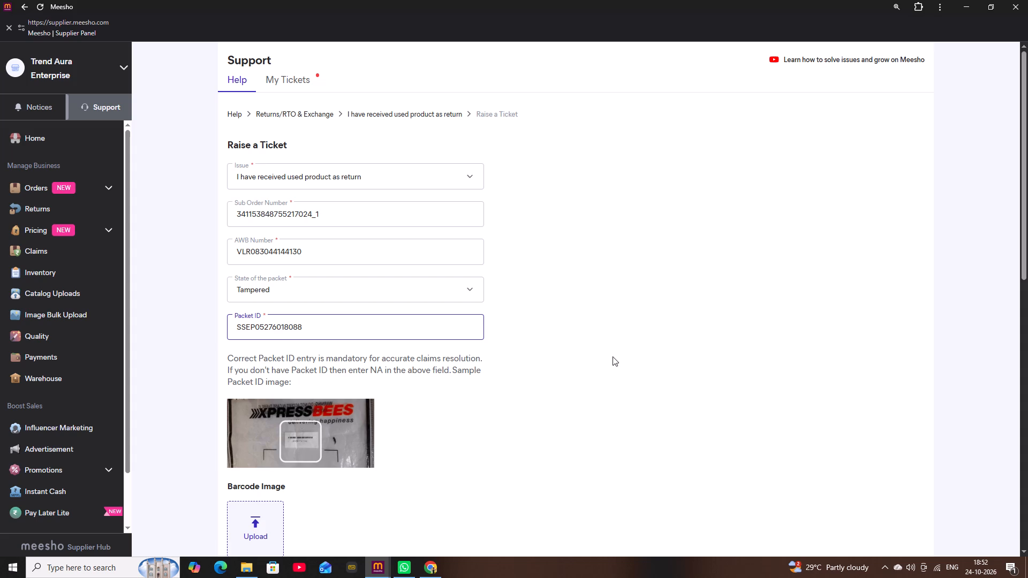
{"action": "left_click", "coordinate": [613, 356]}
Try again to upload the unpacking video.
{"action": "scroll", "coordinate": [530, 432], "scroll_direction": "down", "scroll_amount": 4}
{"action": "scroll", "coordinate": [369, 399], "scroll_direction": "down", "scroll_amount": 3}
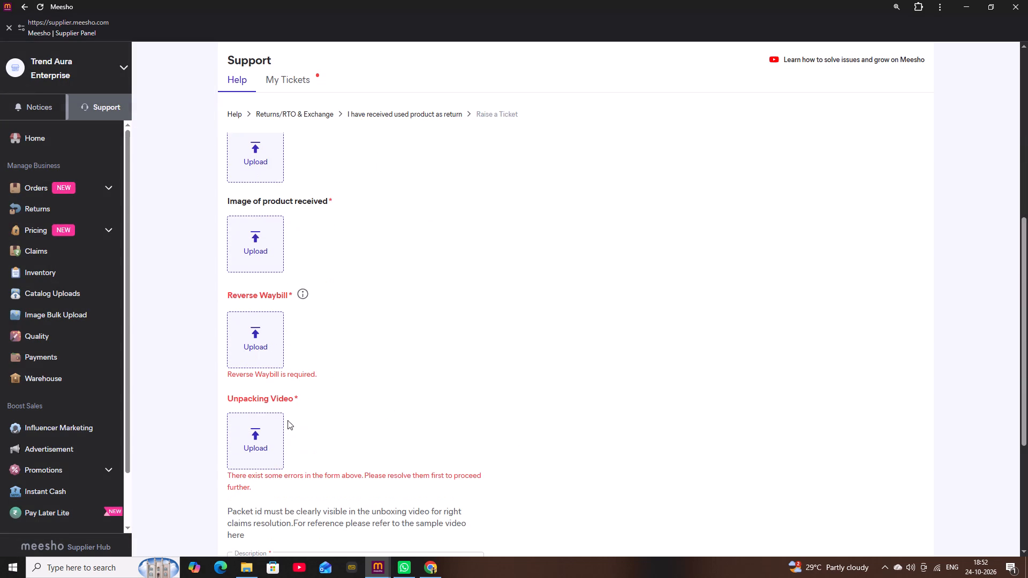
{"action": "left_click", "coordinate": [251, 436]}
Upload the BARCODE IMAGE file from Documents as the ticket's Barcode Image.
{"action": "scroll", "coordinate": [352, 405], "scroll_direction": "up", "scroll_amount": 2}
{"action": "scroll", "coordinate": [387, 429], "scroll_direction": "down", "scroll_amount": 3}
{"action": "scroll", "coordinate": [395, 416], "scroll_direction": "up", "scroll_amount": 1}
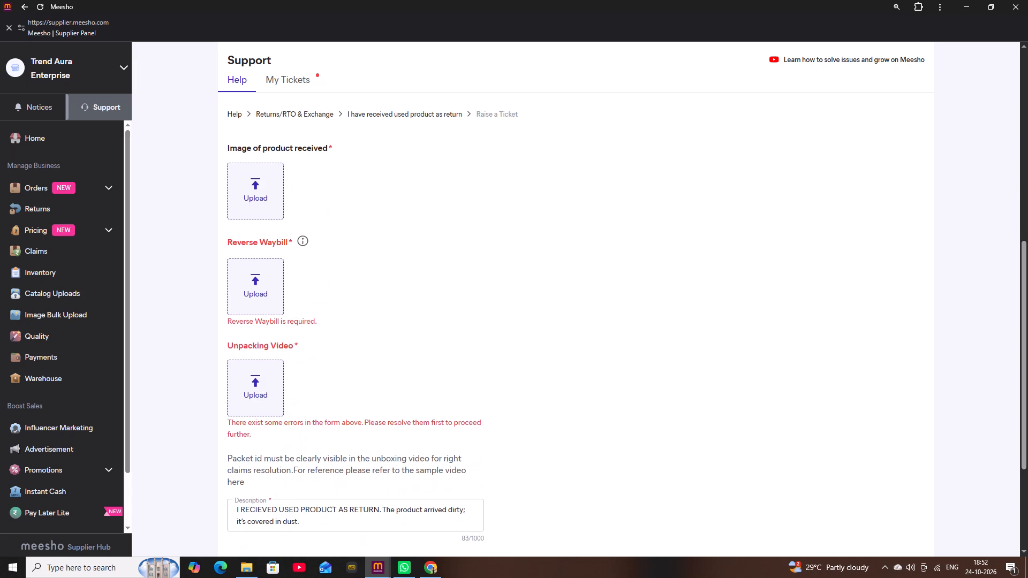
{"action": "scroll", "coordinate": [395, 416], "scroll_direction": "up", "scroll_amount": 3}
{"action": "left_click", "coordinate": [272, 316]}
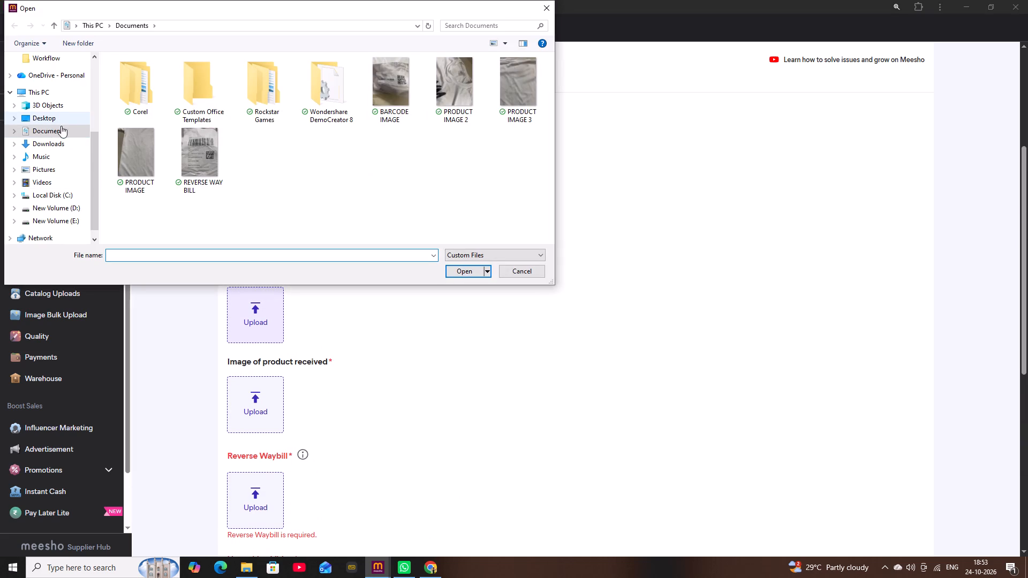
{"action": "left_click", "coordinate": [405, 80]}
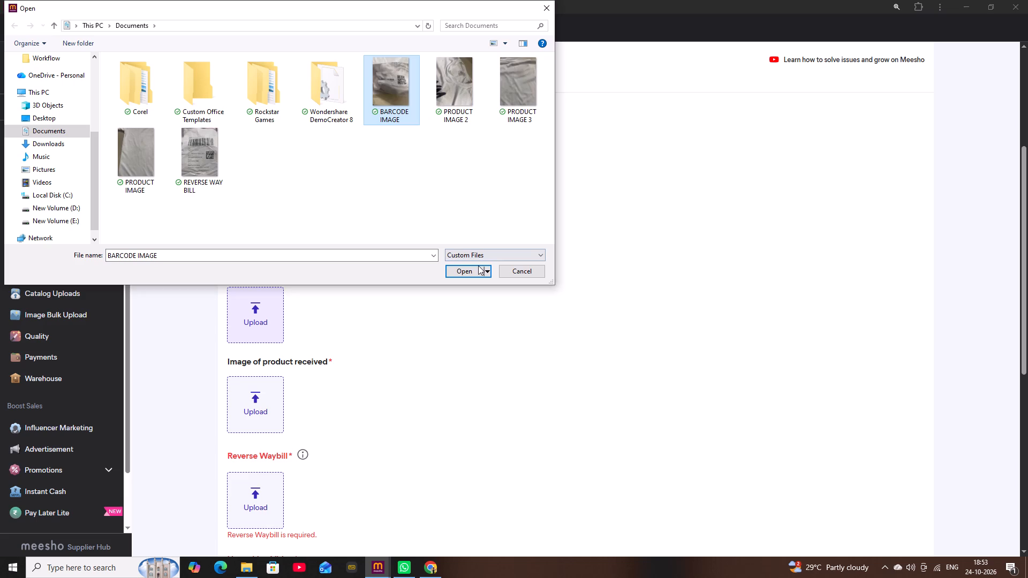
{"action": "left_click", "coordinate": [473, 268]}
Upload the PRODUCT IMAGE file from Documents as the Image of product received.
{"action": "scroll", "coordinate": [462, 224], "scroll_direction": "down", "scroll_amount": 4}
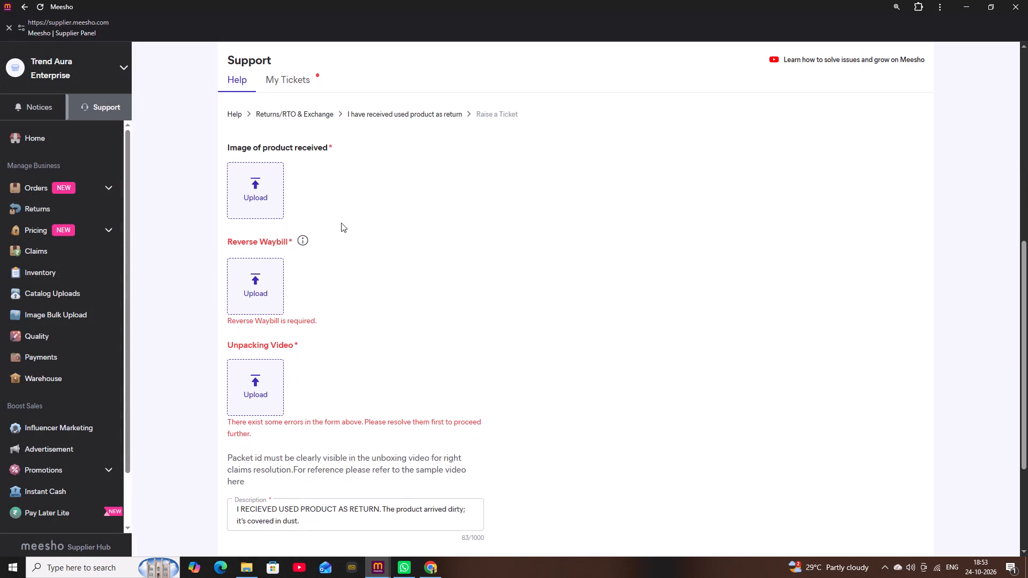
{"action": "left_click", "coordinate": [251, 195]}
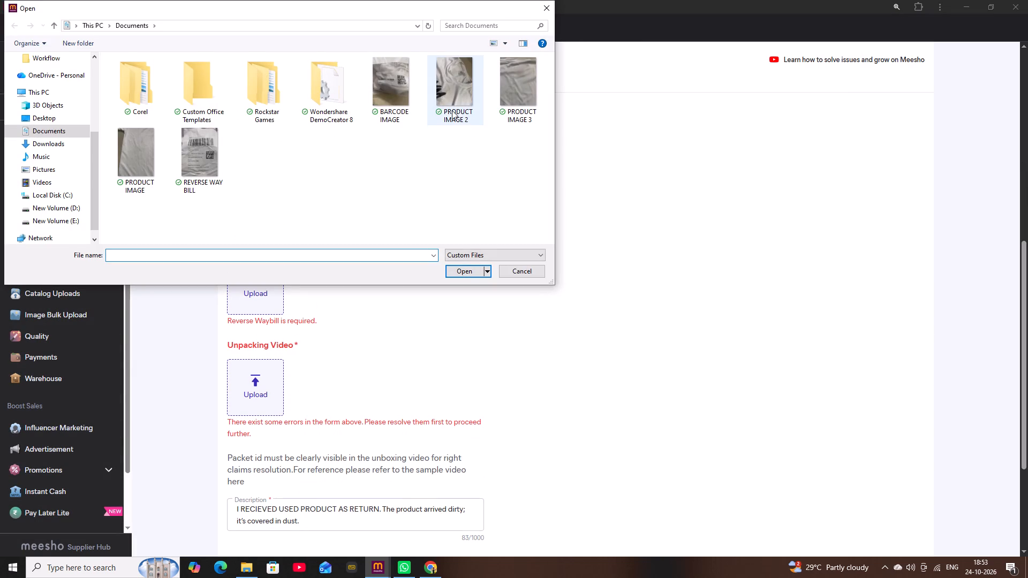
{"action": "left_click", "coordinate": [142, 180]}
{"action": "left_click", "coordinate": [479, 267]}
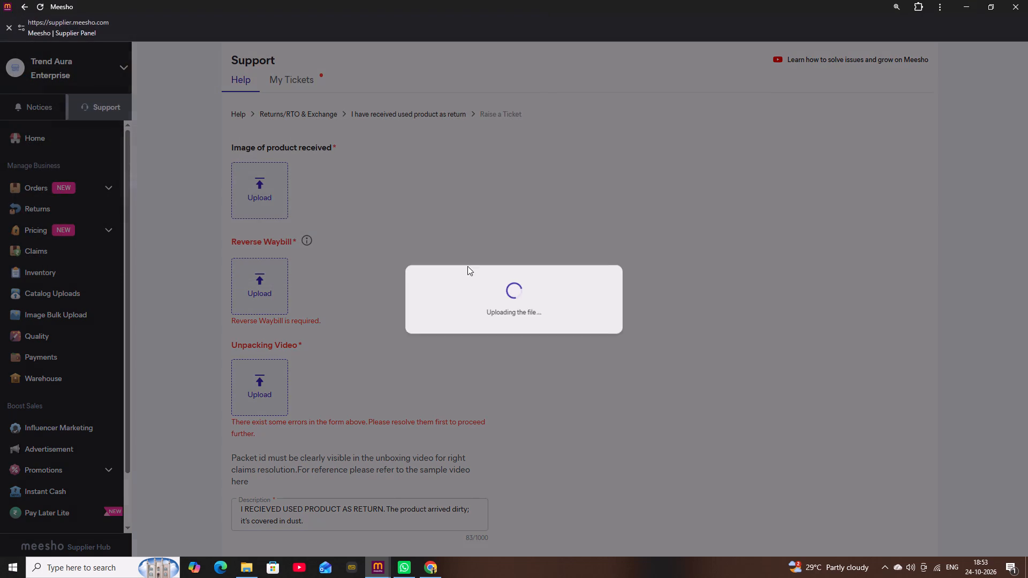
Add the PRODUCT IMAGE 2 and PRODUCT IMAGE 3 files from Documents to the Image of product received.
{"action": "left_click", "coordinate": [323, 218]}
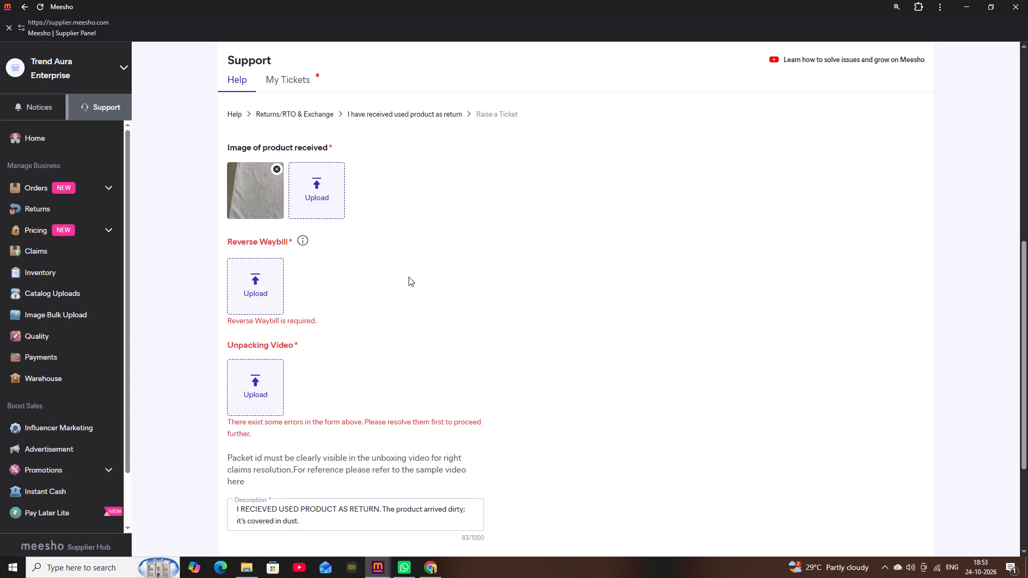
{"action": "scroll", "coordinate": [409, 277], "scroll_direction": "up", "scroll_amount": 3}
{"action": "scroll", "coordinate": [409, 277], "scroll_direction": "down", "scroll_amount": 2}
{"action": "left_click", "coordinate": [309, 237]}
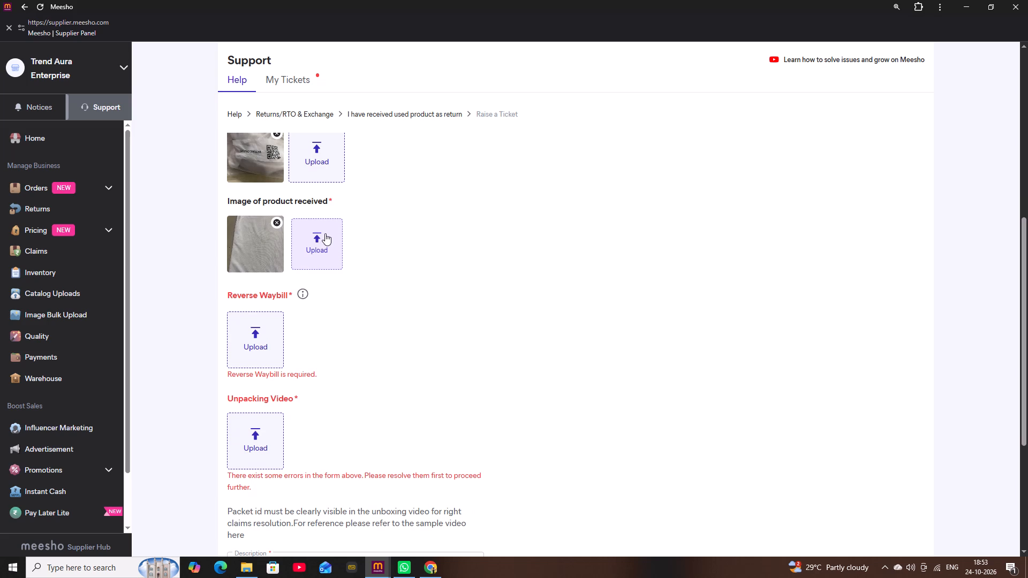
{"action": "left_click_drag", "start_coordinate": [448, 139], "coordinate": [468, 117]}
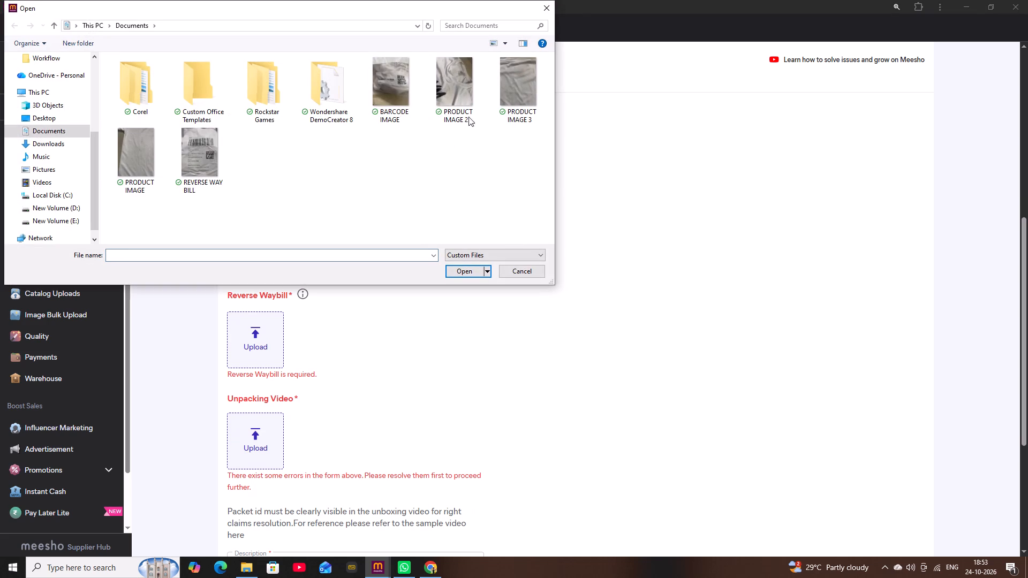
{"action": "left_click_drag", "start_coordinate": [468, 117], "coordinate": [494, 105]}
{"action": "left_click", "coordinate": [462, 98]}
{"action": "left_click", "coordinate": [457, 271]}
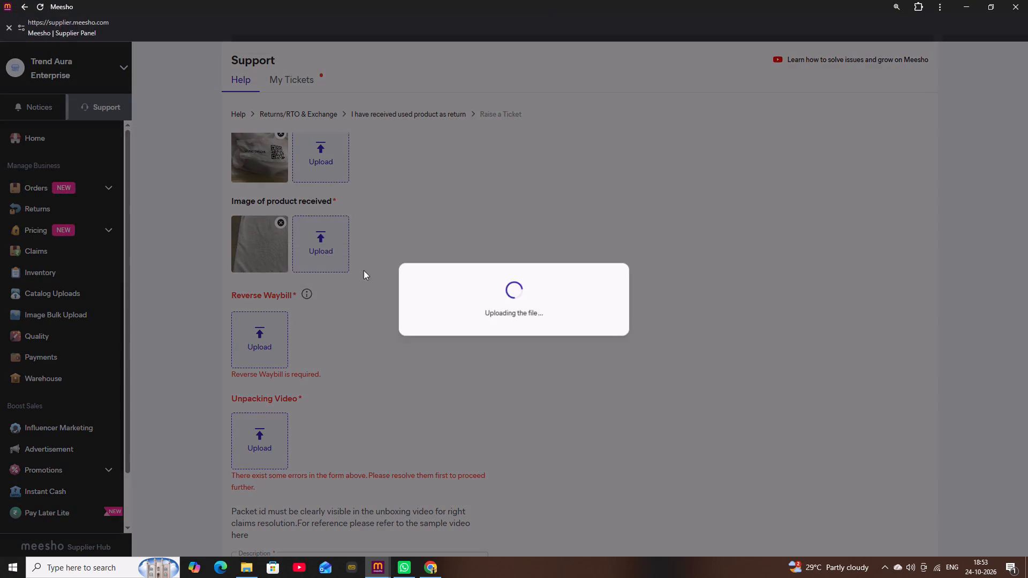
{"action": "left_click", "coordinate": [373, 253]}
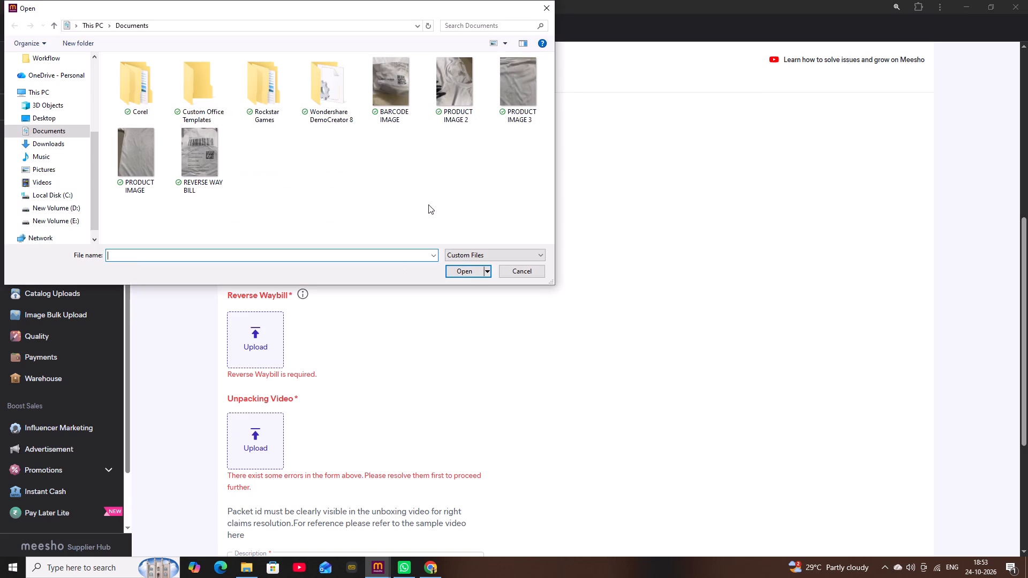
{"action": "left_click", "coordinate": [498, 111]}
{"action": "left_click", "coordinate": [472, 270]}
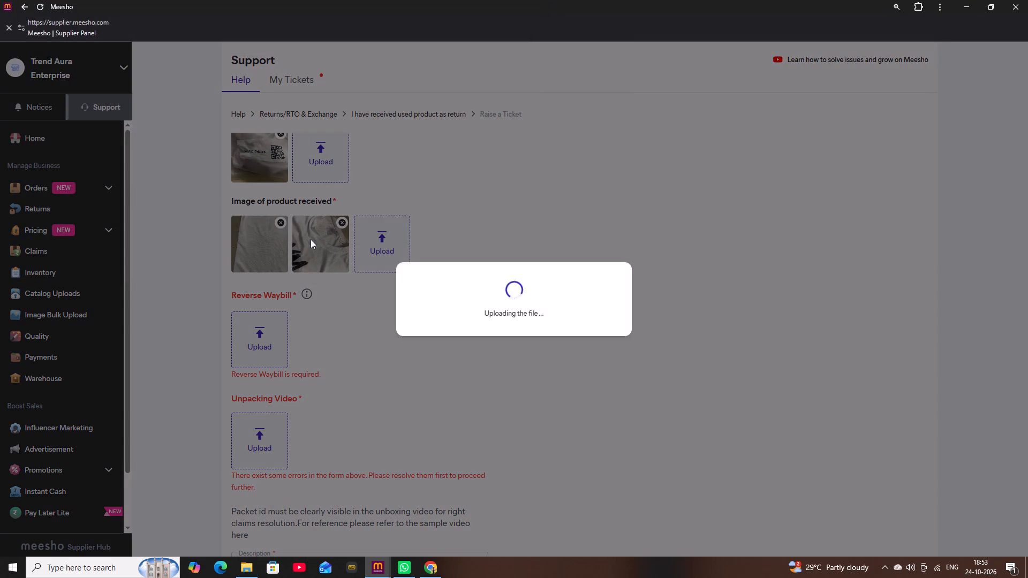
Remove the first uploaded image of the product received and upload the PRODUCT IMAGE file again after the others.
{"action": "left_click", "coordinate": [279, 220]}
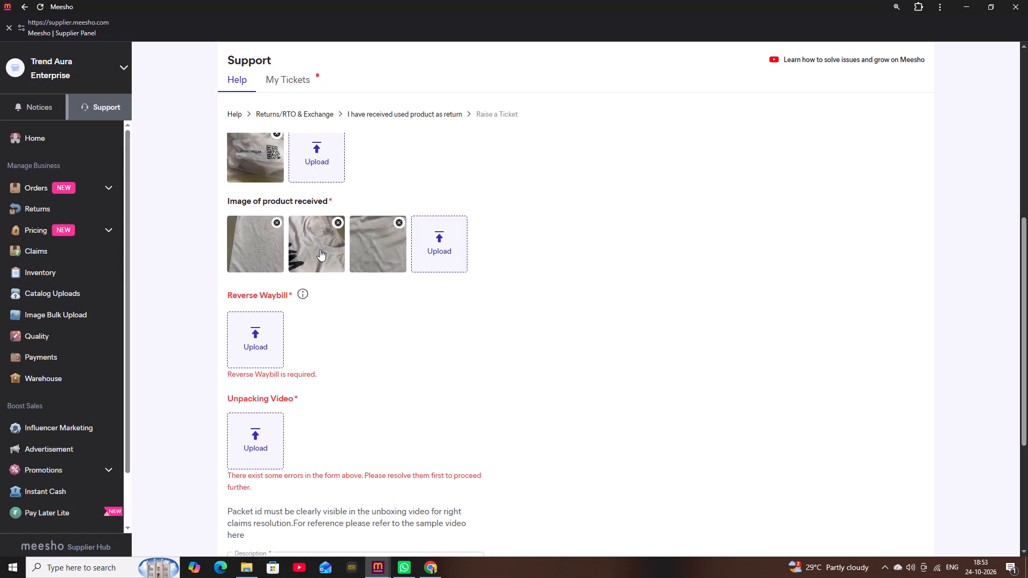
{"action": "left_click", "coordinate": [275, 220]}
{"action": "scroll", "coordinate": [426, 284], "scroll_direction": "up", "scroll_amount": 1}
{"action": "scroll", "coordinate": [430, 281], "scroll_direction": "down", "scroll_amount": 2}
{"action": "left_click", "coordinate": [383, 184]}
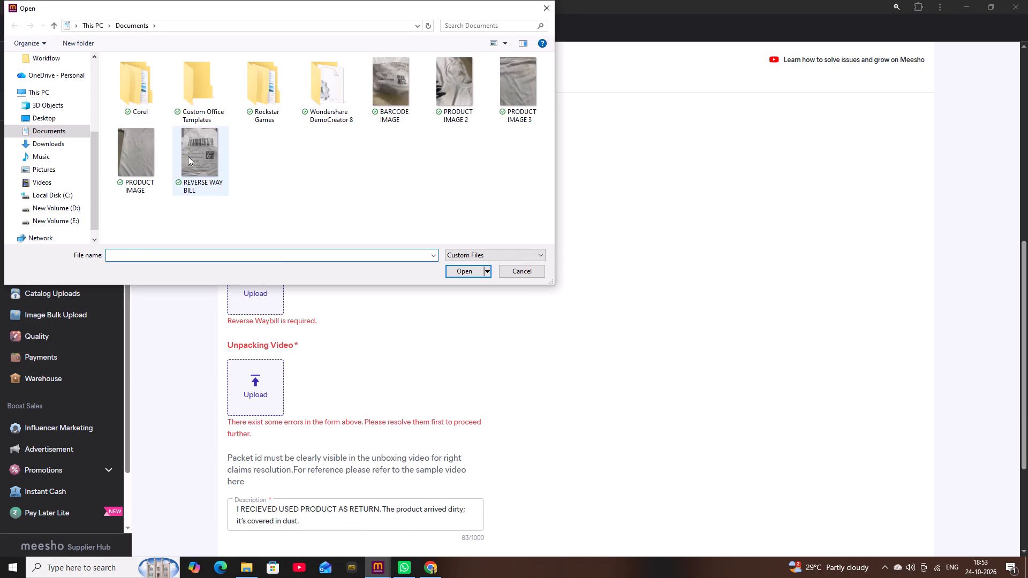
{"action": "left_click", "coordinate": [138, 172]}
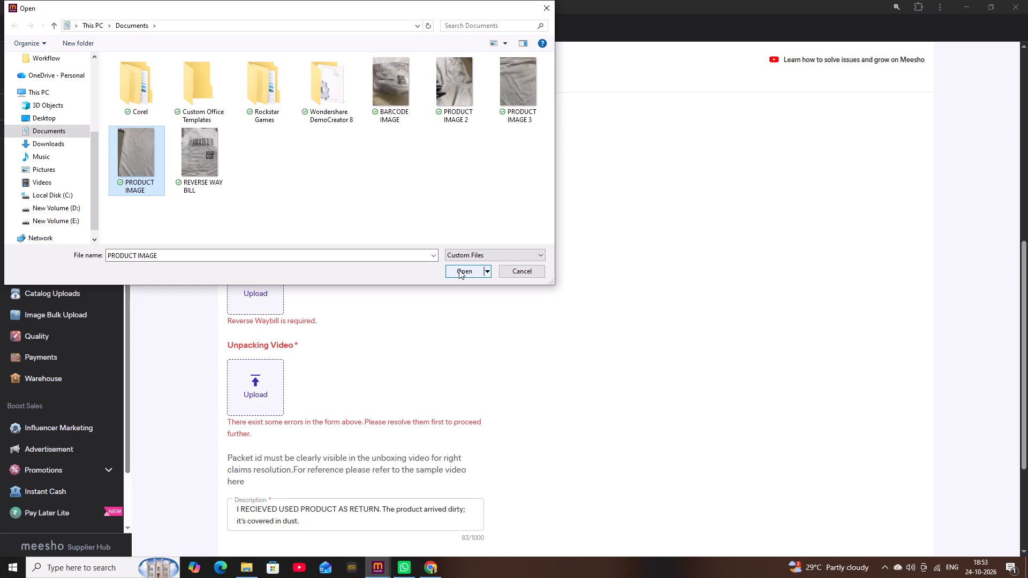
{"action": "left_click", "coordinate": [459, 270]}
Upload the REVERSE WAY BILL file from Documents as the ticket's Reverse Waybill.
{"action": "left_click", "coordinate": [268, 294]}
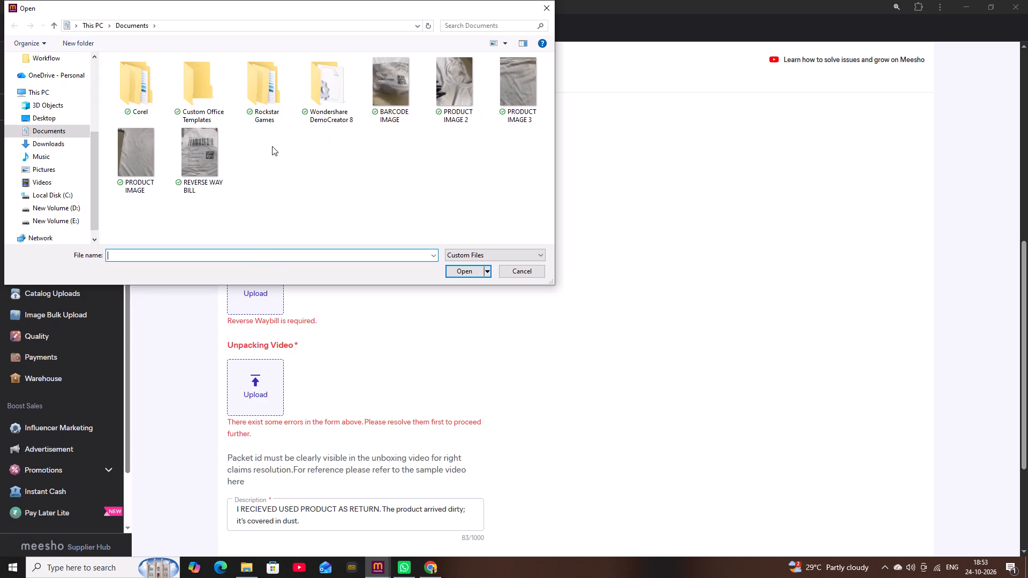
{"action": "left_click", "coordinate": [202, 168]}
{"action": "left_click", "coordinate": [475, 270]}
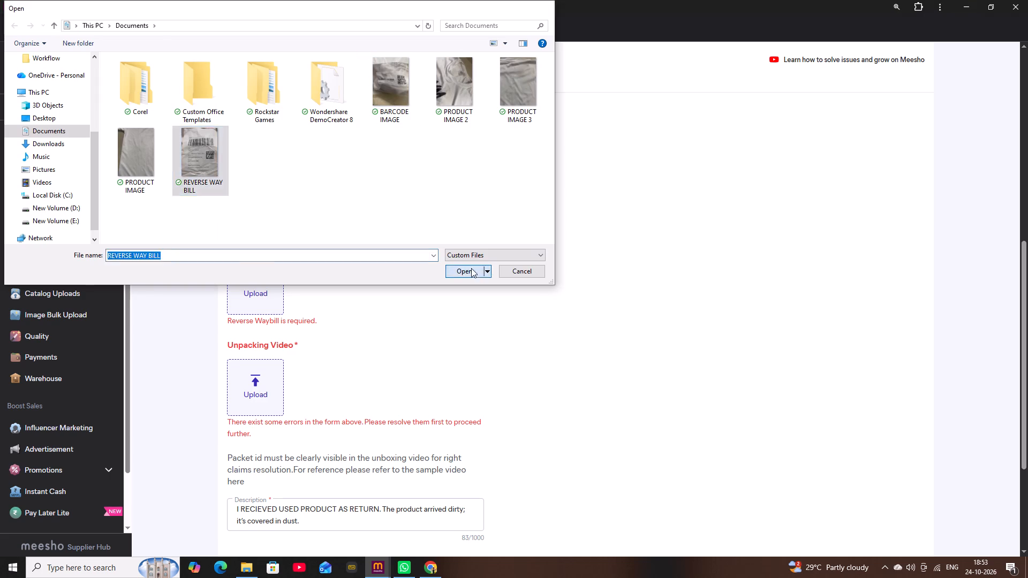
Upload the PRODUCT VIDEO file from Documents as the ticket's Unpacking Video.
{"action": "scroll", "coordinate": [288, 345], "scroll_direction": "down", "scroll_amount": 2}
{"action": "left_click", "coordinate": [260, 364]}
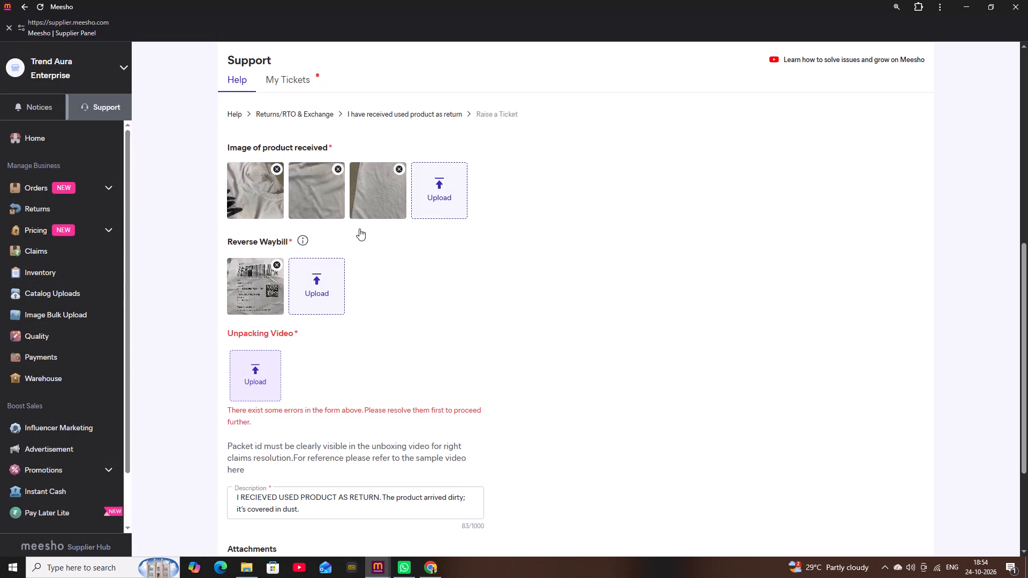
{"action": "left_click", "coordinate": [200, 126]}
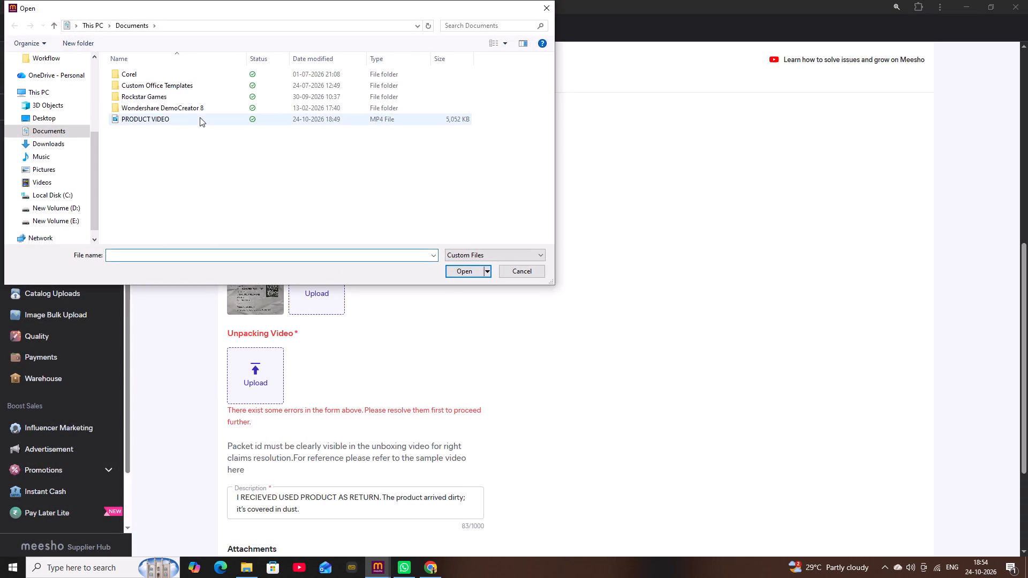
{"action": "left_click", "coordinate": [200, 117]}
{"action": "left_click", "coordinate": [466, 276]}
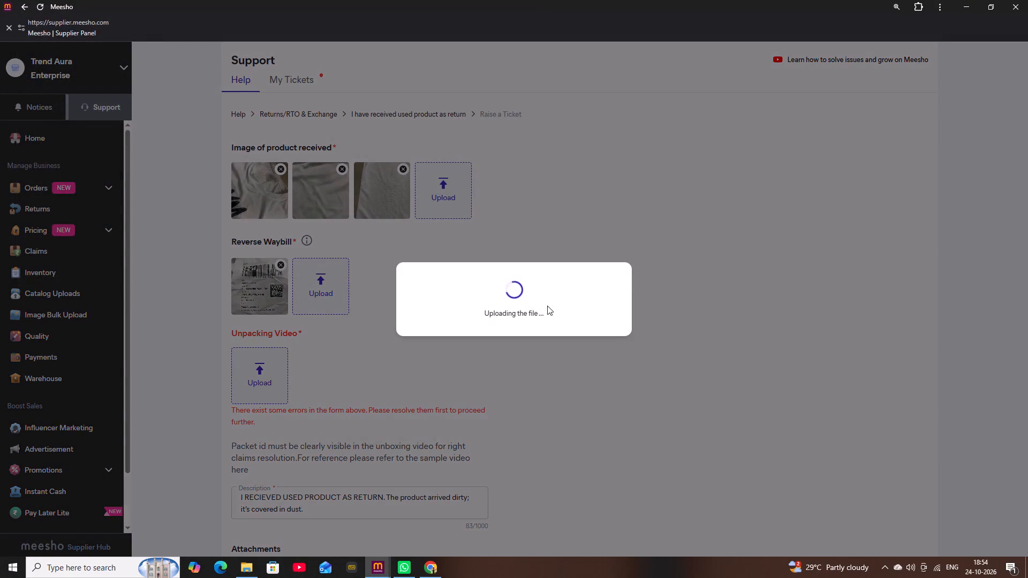
Check the uploaded evidence and description in the form, and submit the used-product return ticket.
{"action": "scroll", "coordinate": [604, 315], "scroll_direction": "up", "scroll_amount": 3}
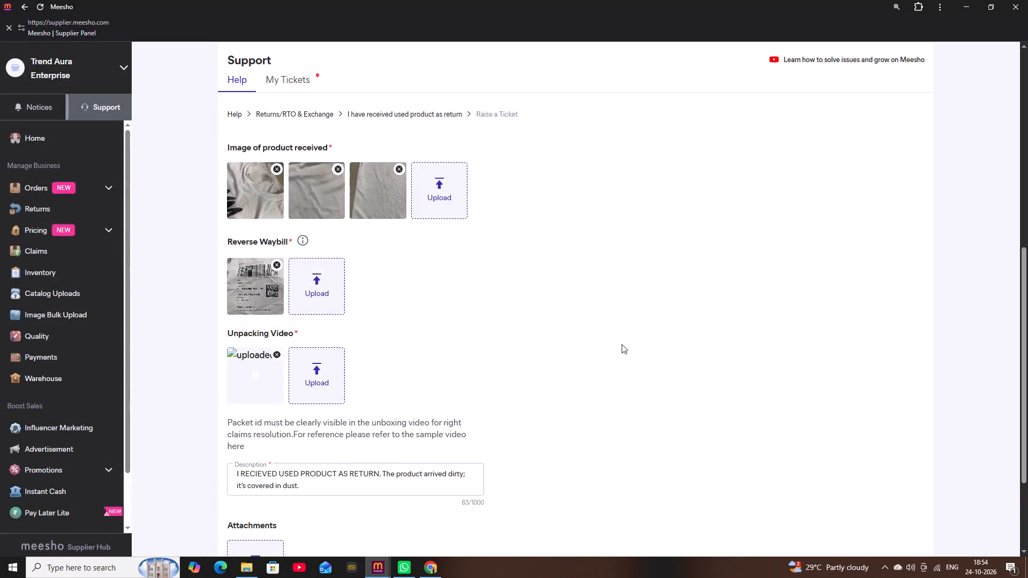
{"action": "scroll", "coordinate": [622, 344], "scroll_direction": "down", "scroll_amount": 2}
{"action": "scroll", "coordinate": [622, 345], "scroll_direction": "up", "scroll_amount": 2}
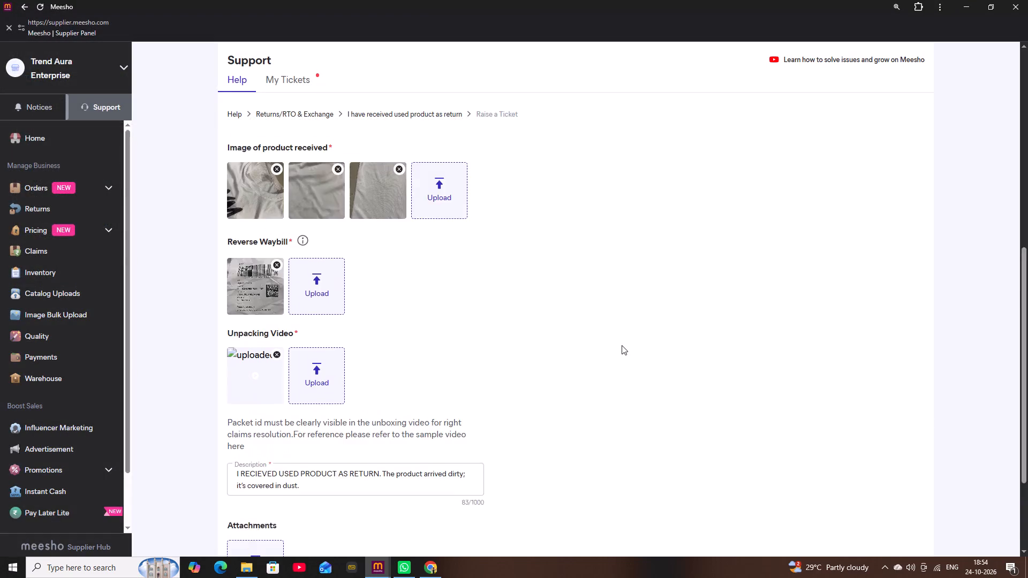
{"action": "scroll", "coordinate": [622, 345], "scroll_direction": "up", "scroll_amount": 4}
{"action": "scroll", "coordinate": [622, 345], "scroll_direction": "down", "scroll_amount": 11}
{"action": "scroll", "coordinate": [624, 361], "scroll_direction": "up", "scroll_amount": 7}
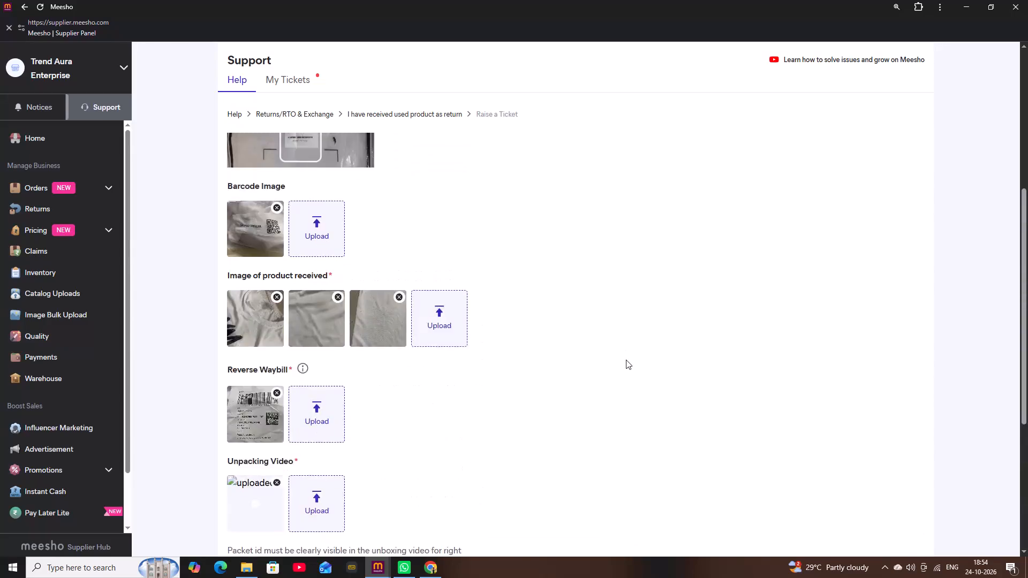
{"action": "scroll", "coordinate": [626, 360], "scroll_direction": "up", "scroll_amount": 5}
{"action": "scroll", "coordinate": [611, 388], "scroll_direction": "down", "scroll_amount": 10}
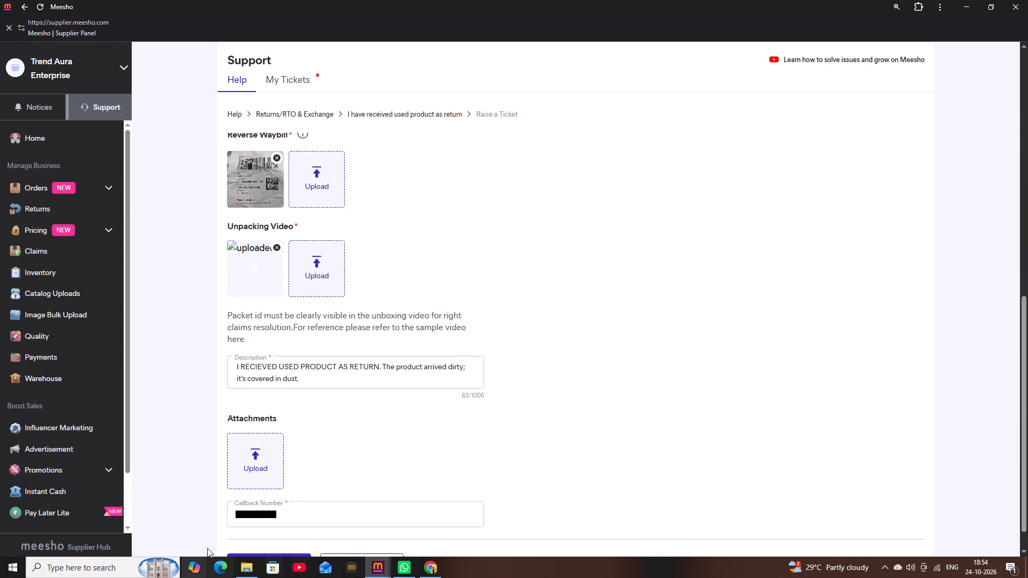
{"action": "scroll", "coordinate": [313, 494], "scroll_direction": "down", "scroll_amount": 2}
{"action": "left_click", "coordinate": [266, 532]}
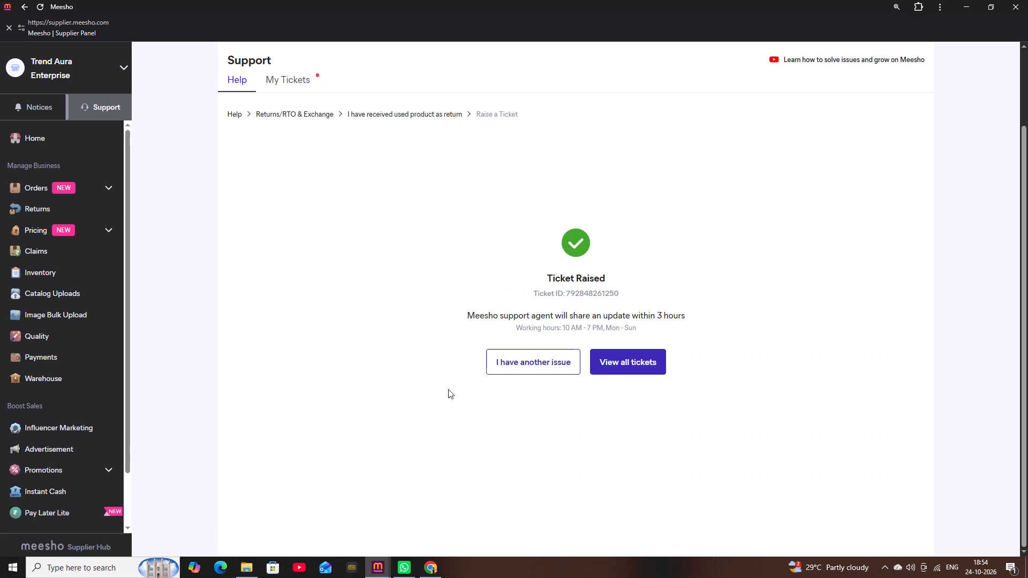
Open the list of the account's own support tickets.
{"action": "left_click", "coordinate": [300, 80]}
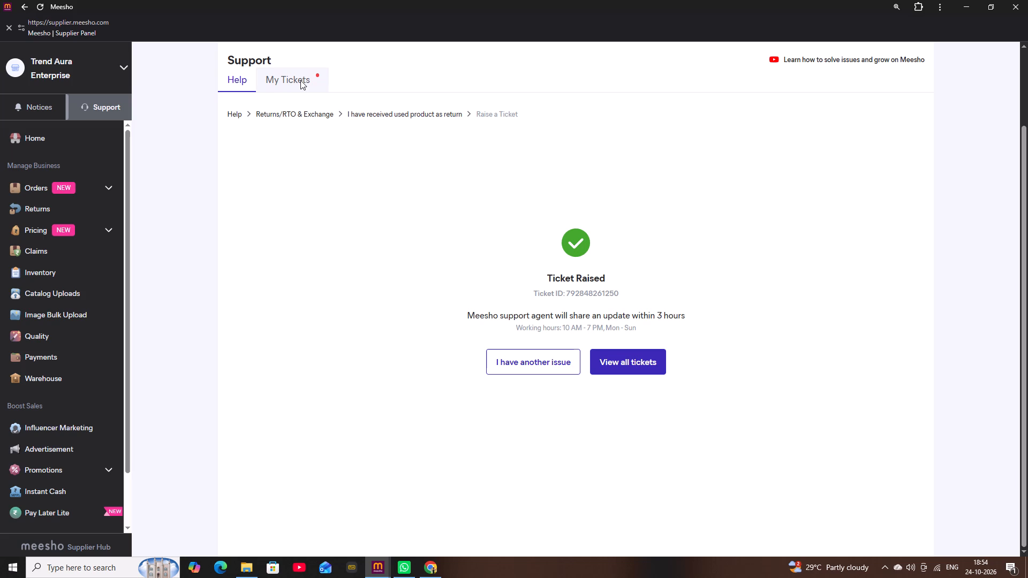
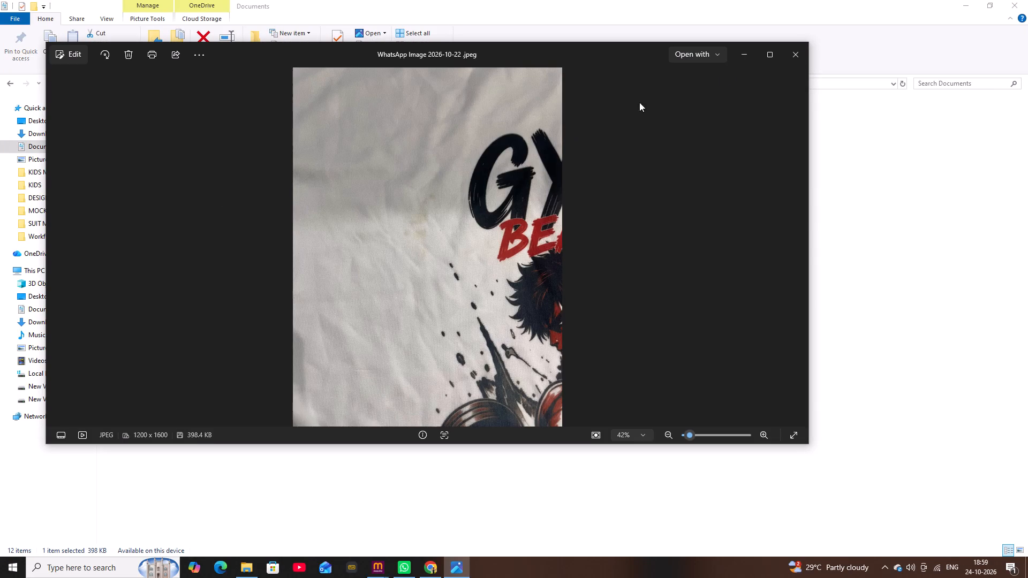
Close the photo preview and rename the WhatsApp video in Documents as PRODUCT VIDEO.
{"action": "left_click", "coordinate": [803, 59]}
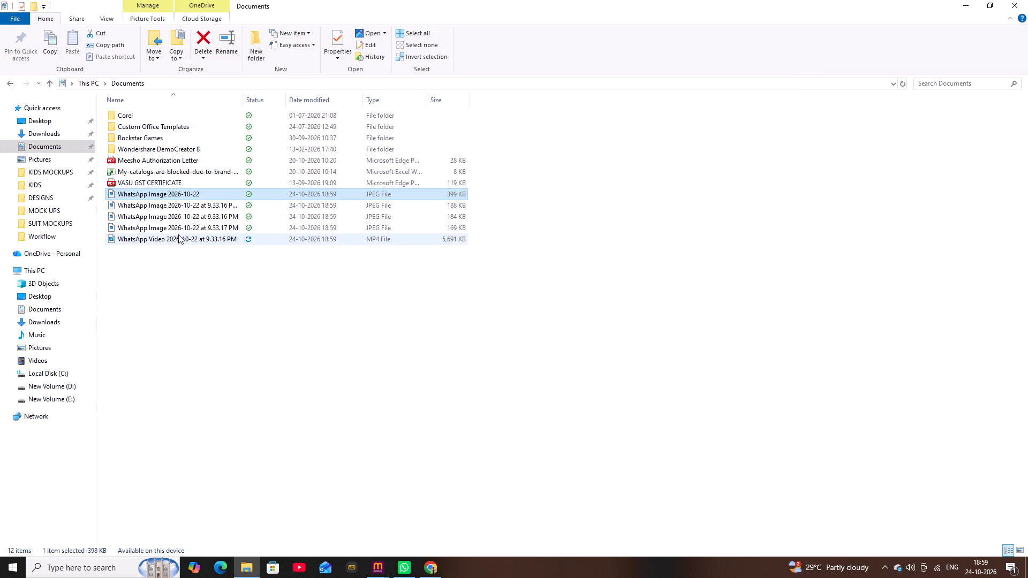
{"action": "left_click", "coordinate": [175, 239]}
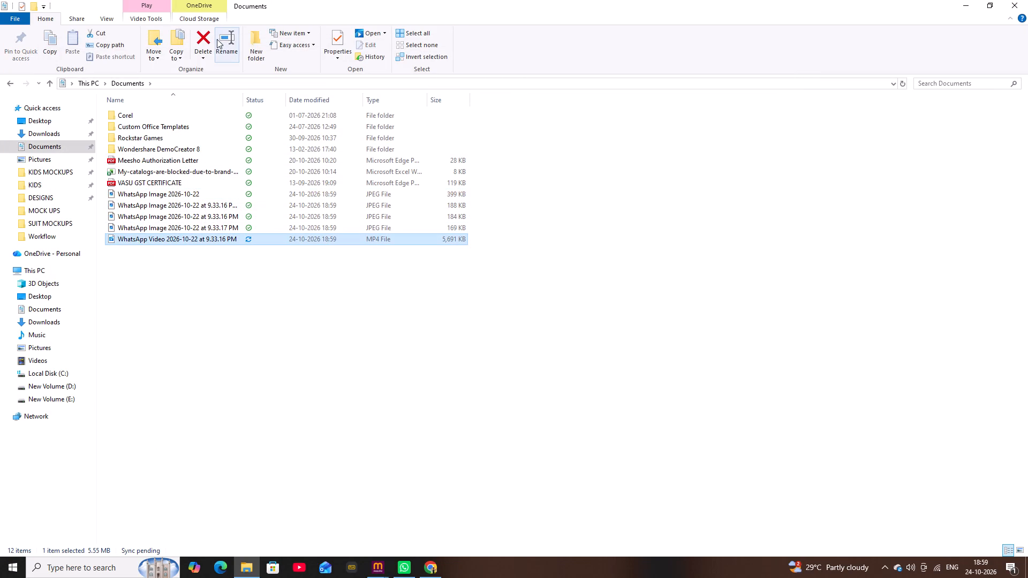
{"action": "left_click", "coordinate": [219, 39]}
{"action": "key", "text": "BackSpace"}
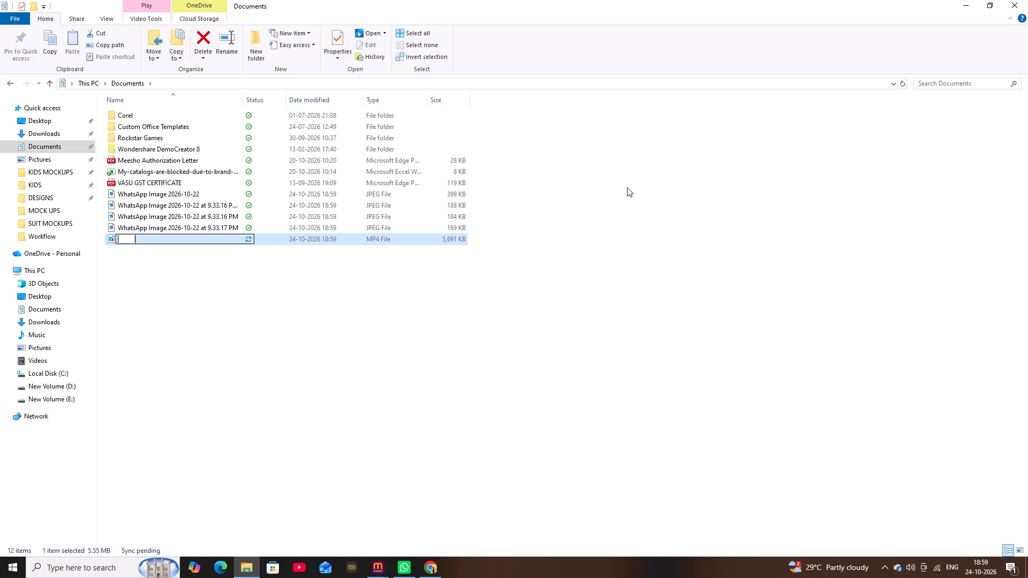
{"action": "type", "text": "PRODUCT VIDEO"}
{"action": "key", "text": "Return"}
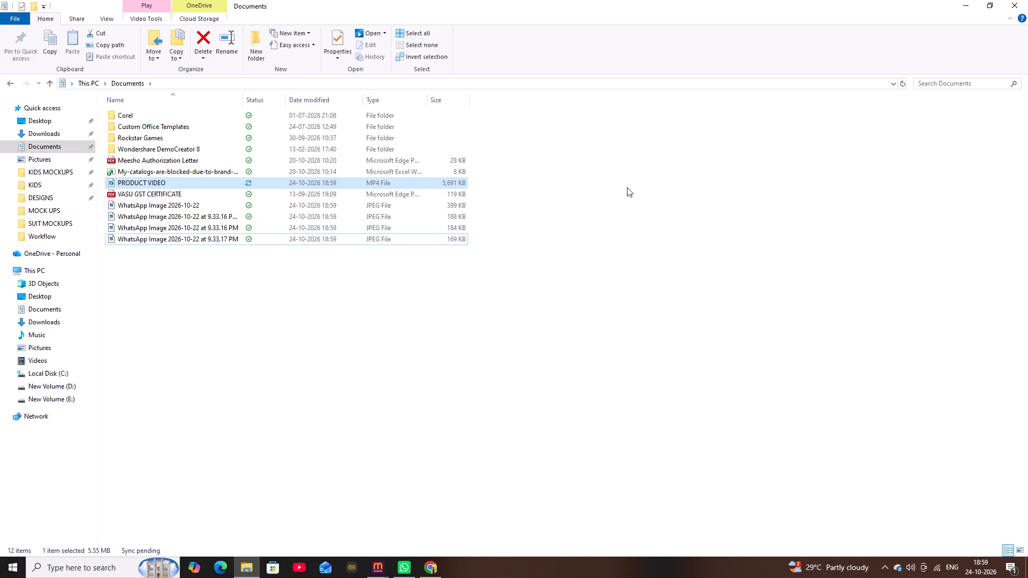
Preview the 9.33.17 PM and 9.33.16 PM WhatsApp images, and rename the return shipping label photo as REVERSE WAY BILL.
{"action": "double_click", "coordinate": [156, 241]}
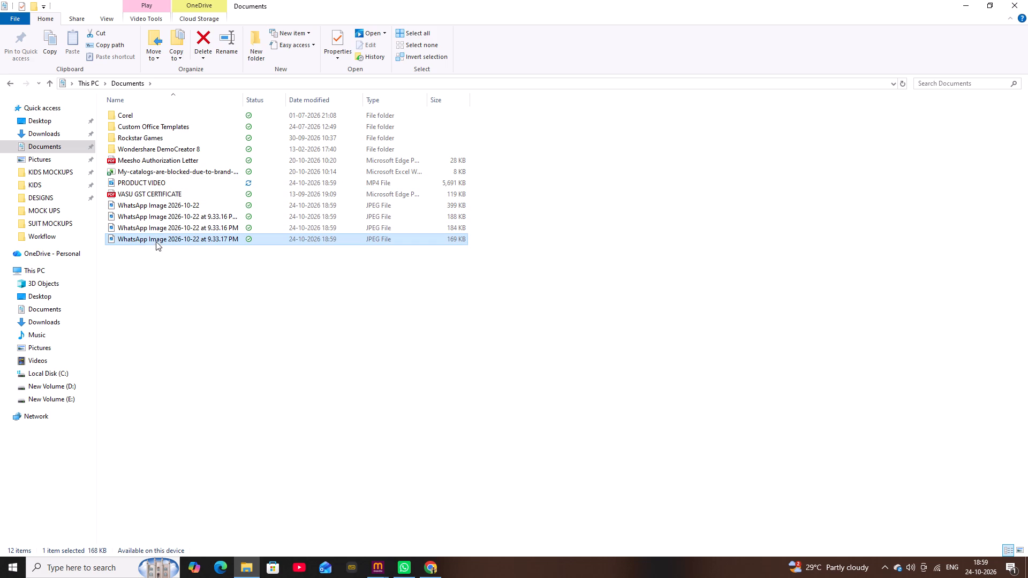
{"action": "left_click", "coordinate": [459, 565]}
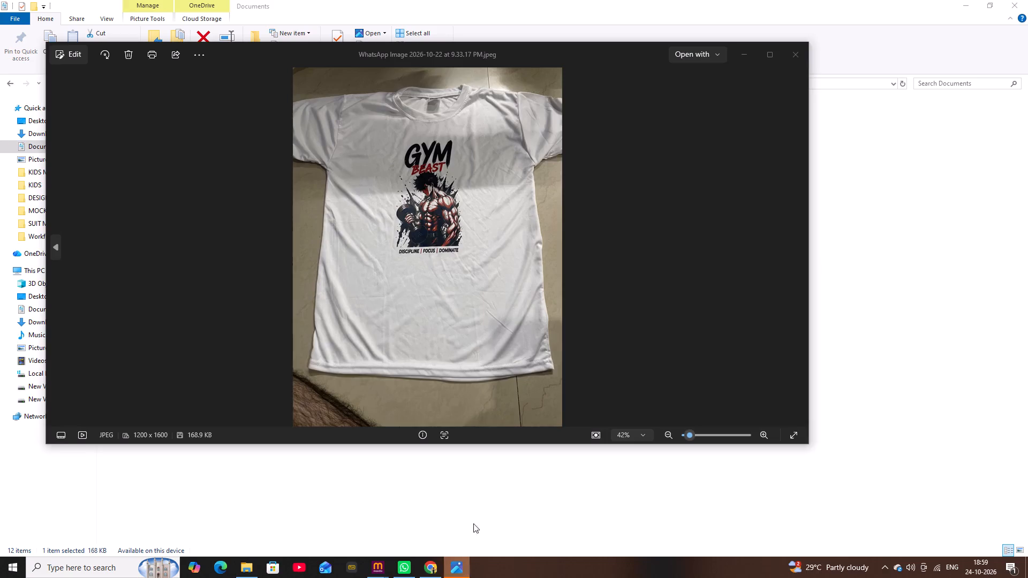
{"action": "left_click", "coordinate": [796, 56]}
{"action": "double_click", "coordinate": [180, 226]}
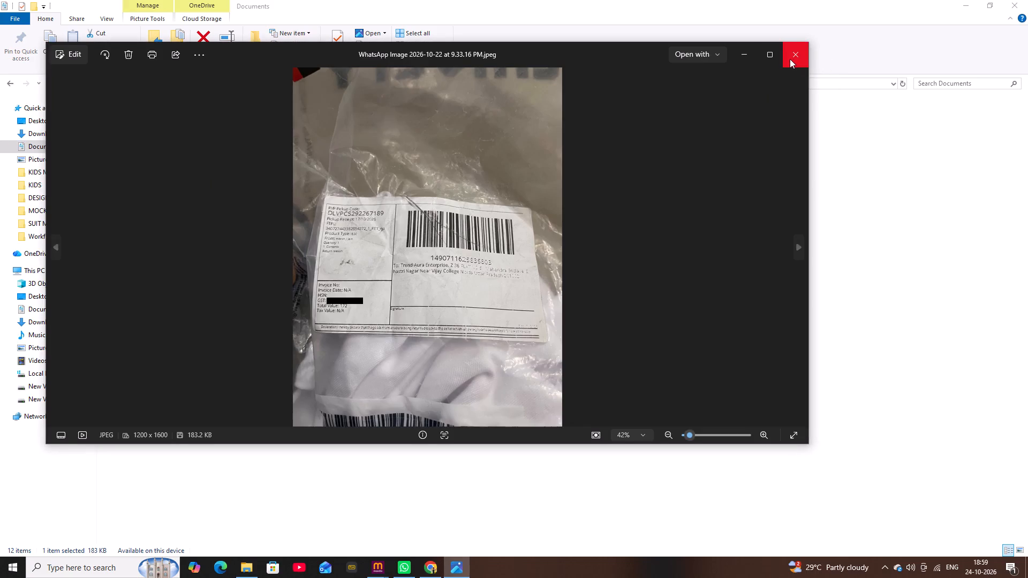
{"action": "left_click", "coordinate": [790, 59]}
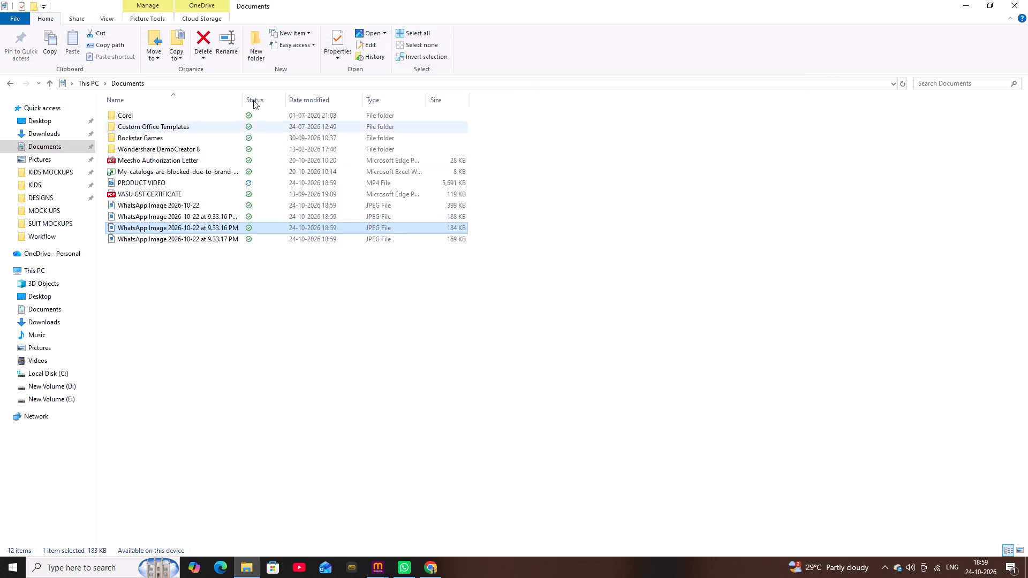
{"action": "left_click", "coordinate": [228, 47]}
{"action": "key", "text": "BackSpace"}
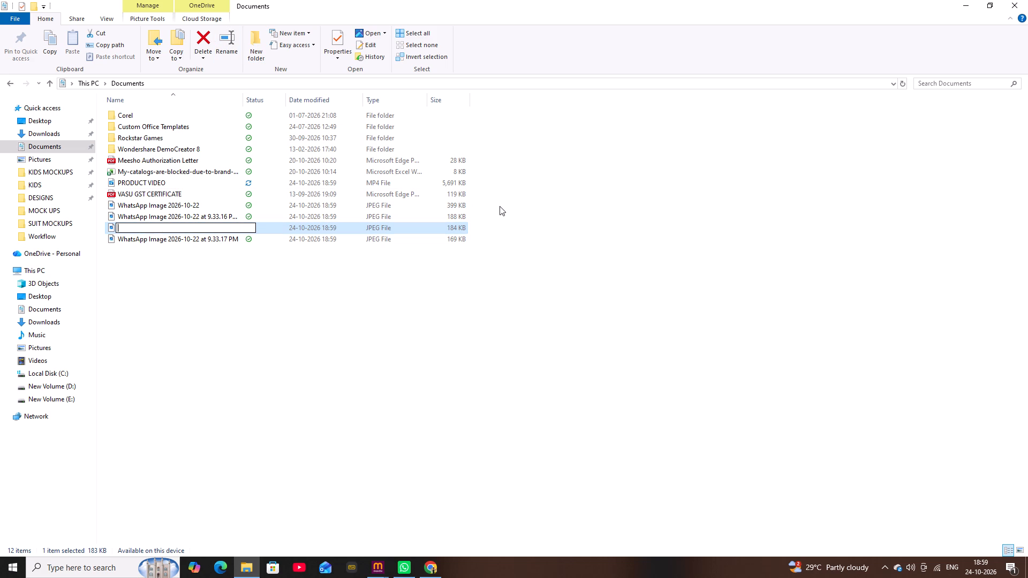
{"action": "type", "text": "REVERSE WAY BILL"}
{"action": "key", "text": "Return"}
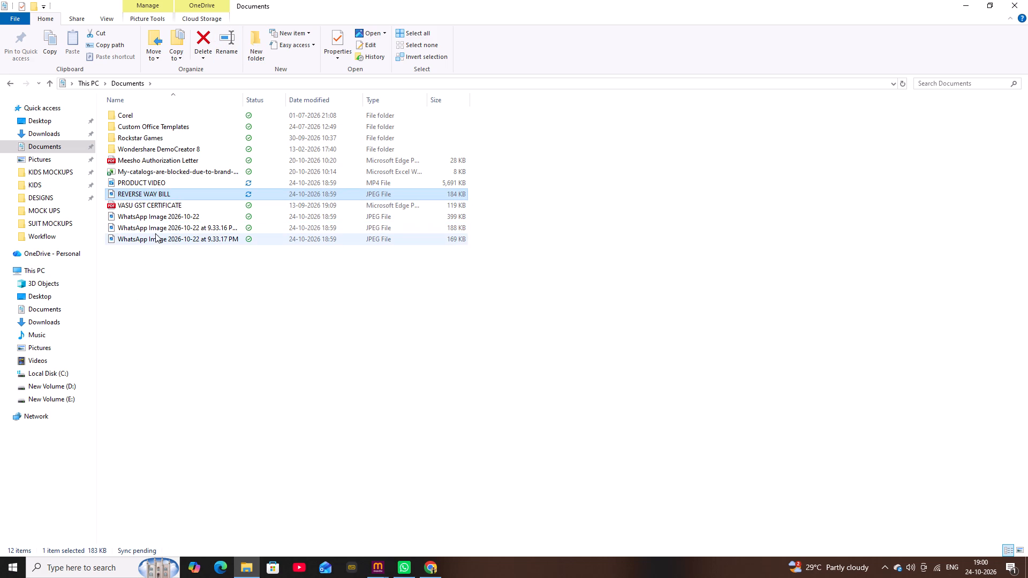
Preview the other 9.33.16 PM WhatsApp image and rename this package barcode photo as BARCODE IMAGE.
{"action": "double_click", "coordinate": [156, 229]}
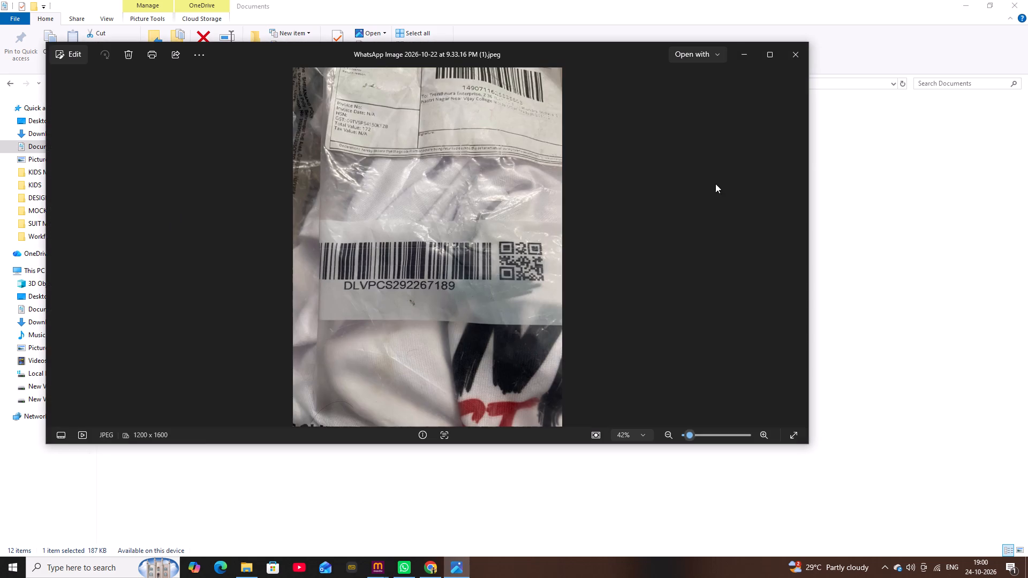
{"action": "left_click", "coordinate": [802, 54]}
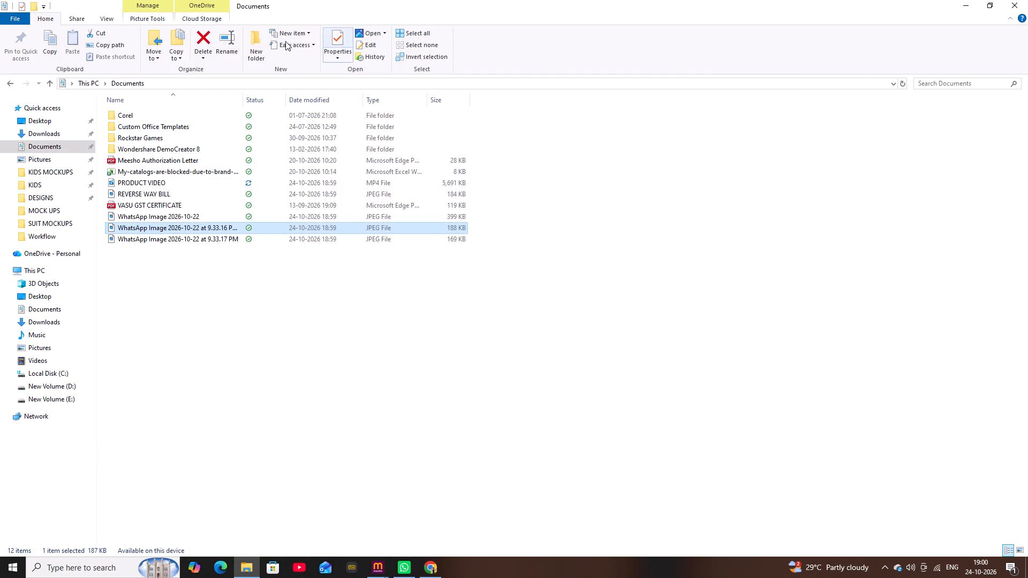
{"action": "left_click", "coordinate": [231, 40]}
{"action": "key", "text": "BackSpace"}
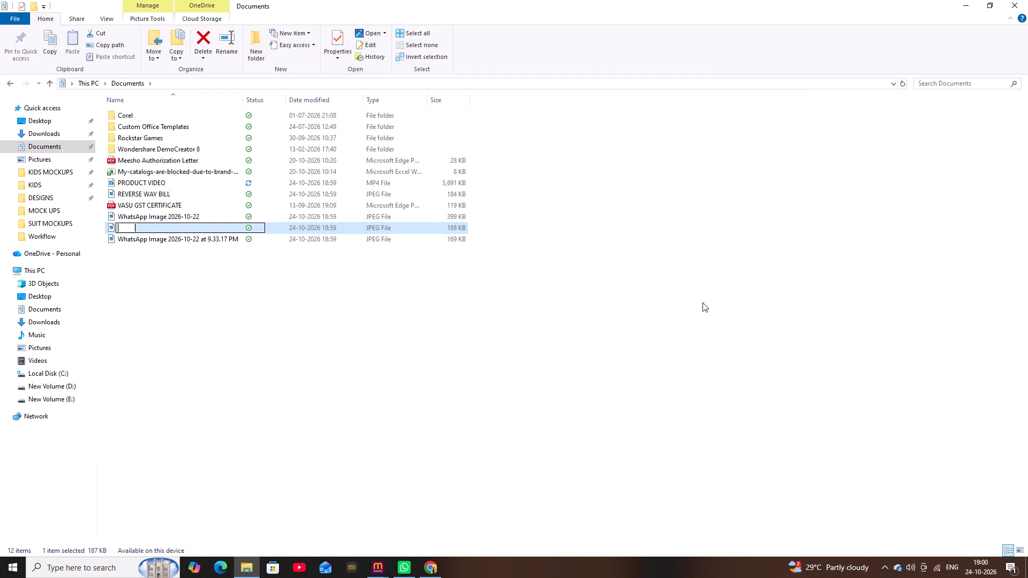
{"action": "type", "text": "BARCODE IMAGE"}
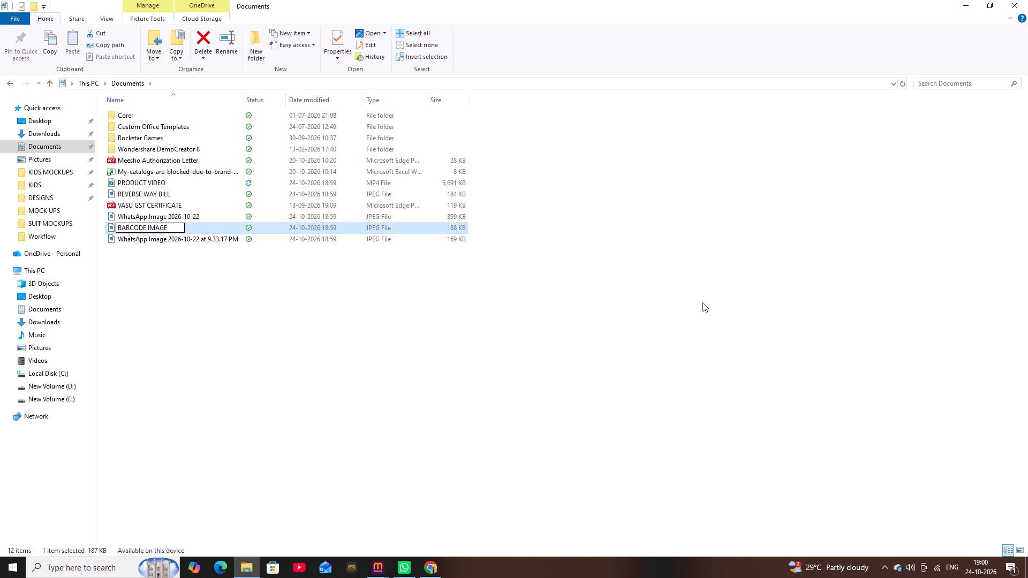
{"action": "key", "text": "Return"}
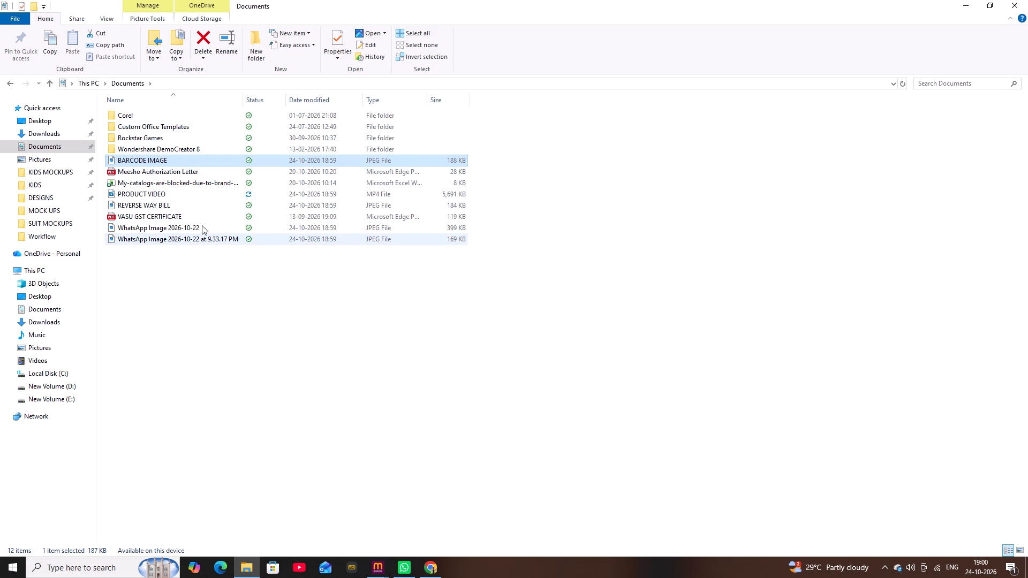
Rename the close-up shirt photo, WhatsApp Image 2026-10-22, as PRODUCT IMAGE.
{"action": "left_click", "coordinate": [198, 225]}
{"action": "left_click", "coordinate": [226, 38]}
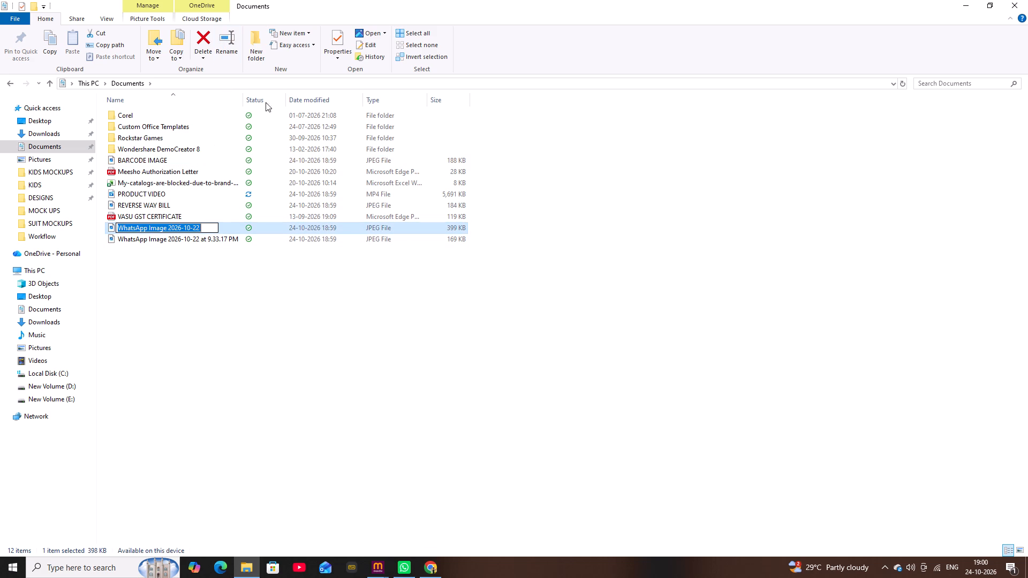
{"action": "key", "text": "BackSpace"}
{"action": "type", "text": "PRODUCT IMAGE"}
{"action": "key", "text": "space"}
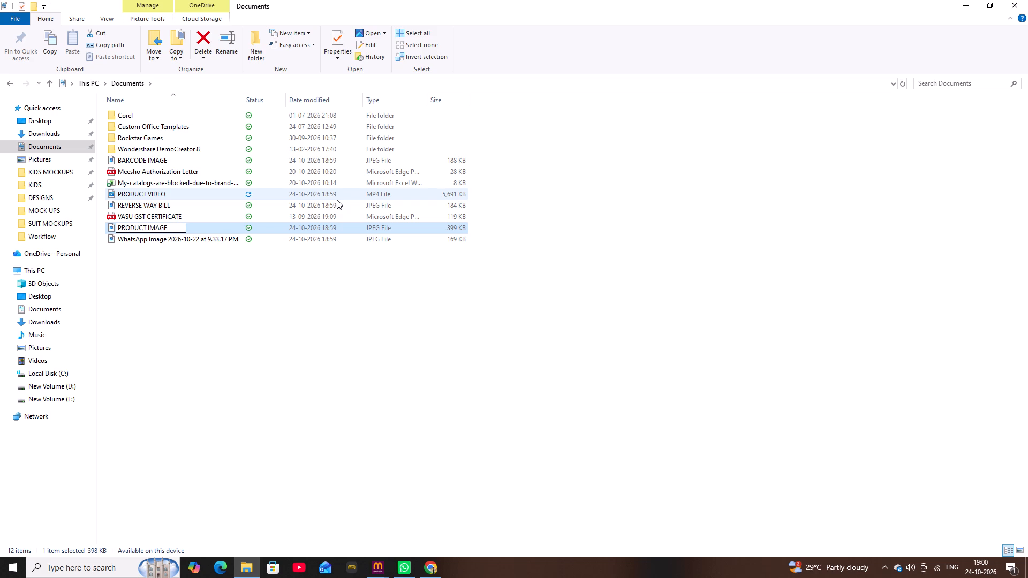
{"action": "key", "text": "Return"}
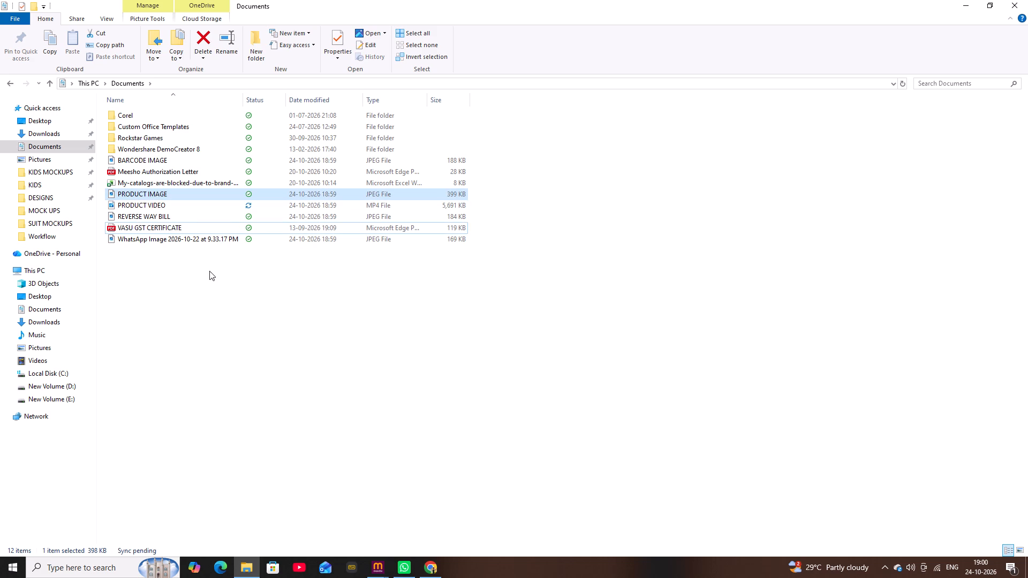
Rename the full shirt photo, the remaining WhatsApp image, as PRODUCT IMAGE 2.
{"action": "left_click", "coordinate": [209, 271]}
{"action": "left_click", "coordinate": [183, 236]}
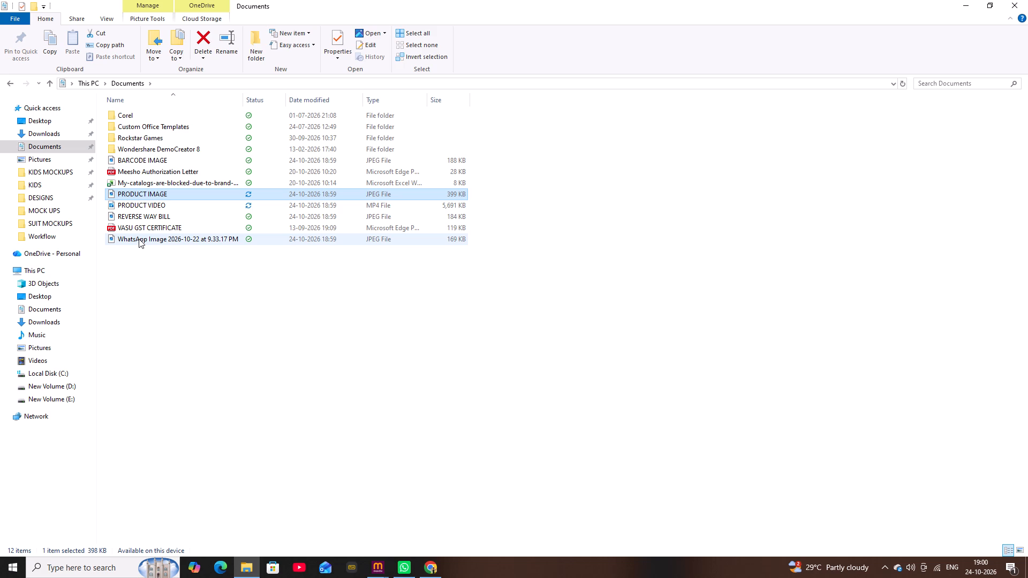
{"action": "left_click_drag", "start_coordinate": [221, 48], "coordinate": [221, 52]}
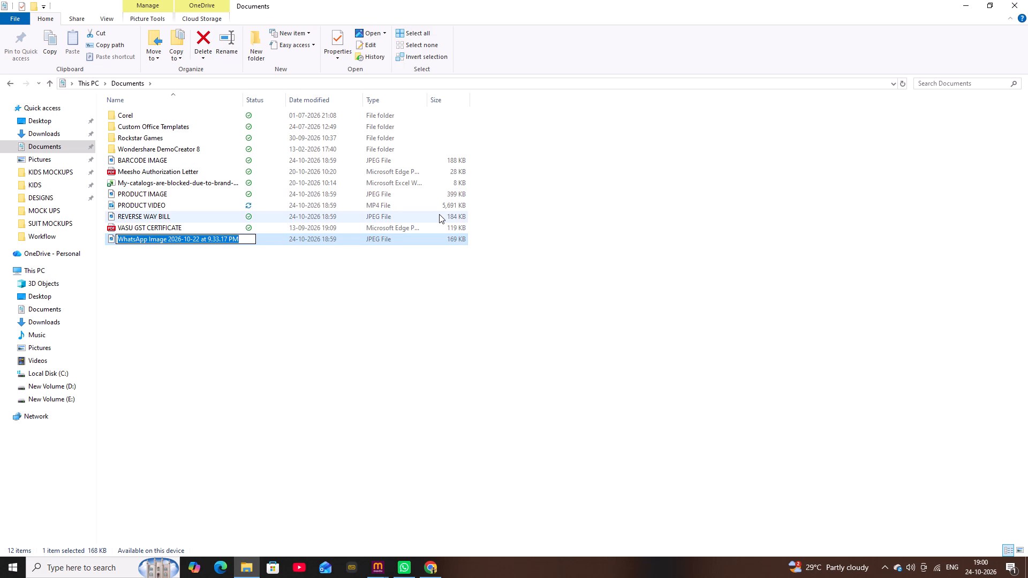
{"action": "key", "text": "BackSpace"}
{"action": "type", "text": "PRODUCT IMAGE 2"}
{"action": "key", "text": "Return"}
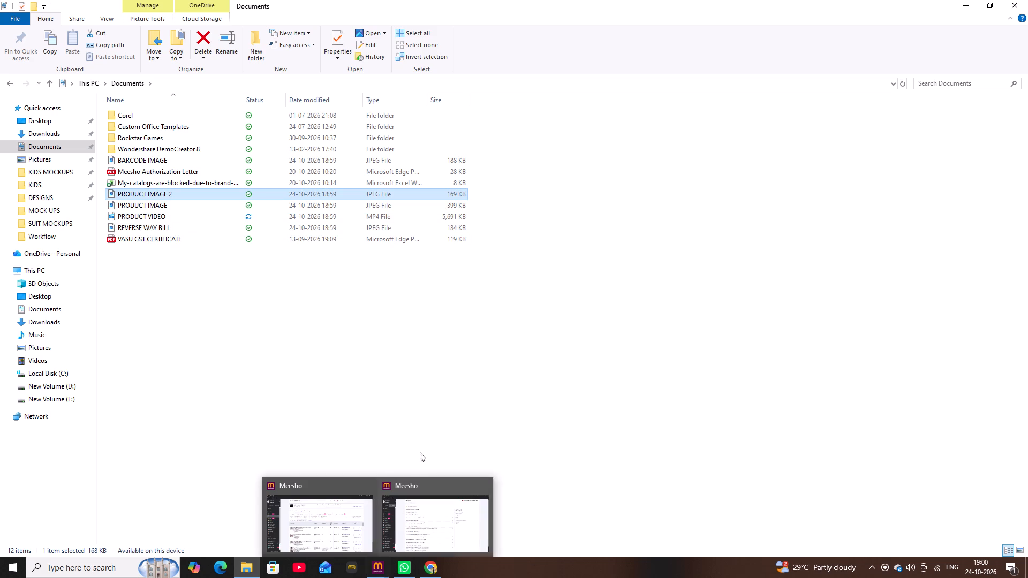
Switch to the Meesho supplier window with the Returns/RTO & Exchange support topics.
{"action": "left_click", "coordinate": [414, 507]}
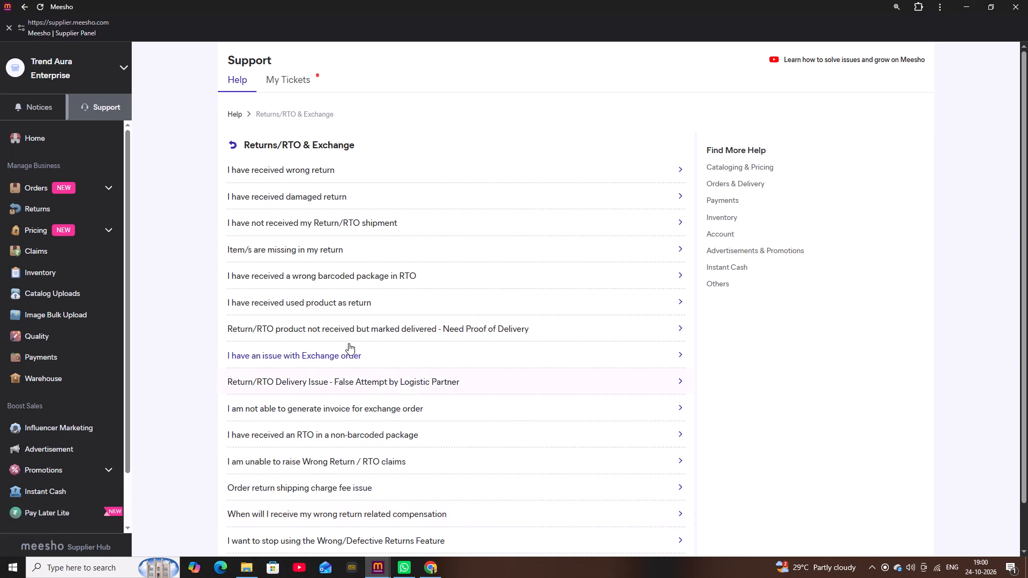
Start a new ticket for the issue "I have received used product as return".
{"action": "left_click", "coordinate": [334, 298]}
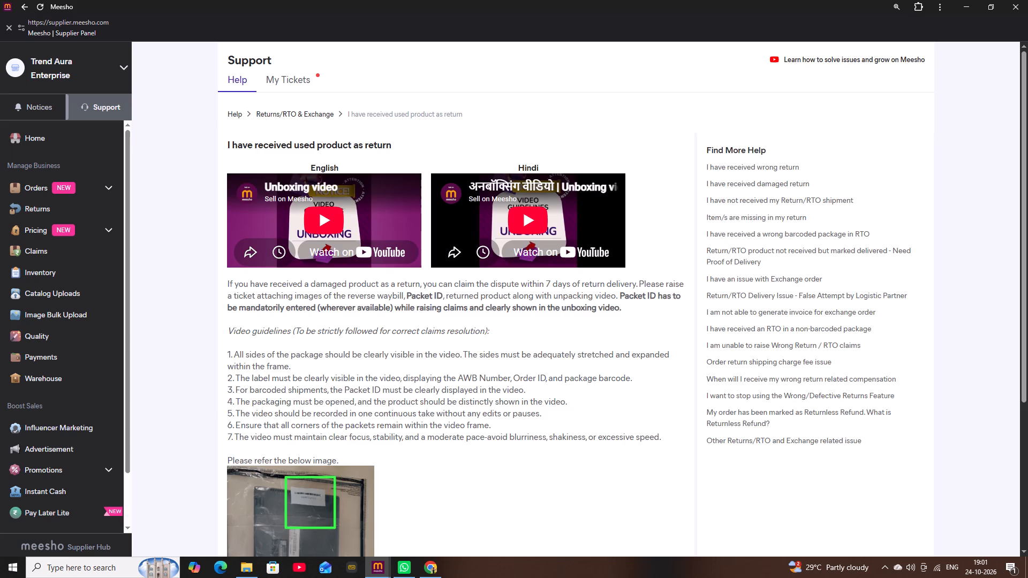
{"action": "scroll", "coordinate": [547, 250], "scroll_direction": "down", "scroll_amount": 3}
{"action": "scroll", "coordinate": [492, 446], "scroll_direction": "down", "scroll_amount": 4}
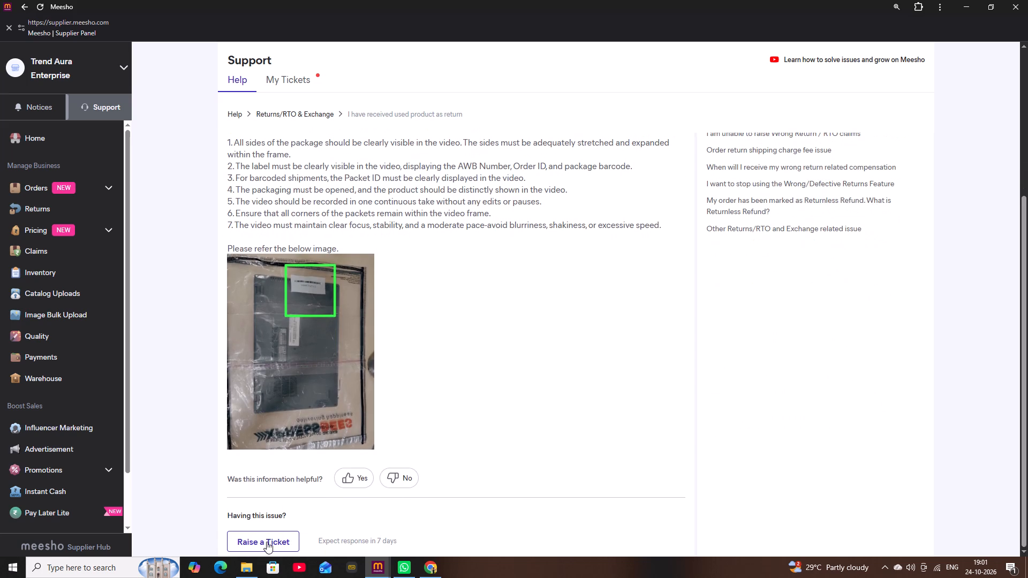
{"action": "left_click", "coordinate": [267, 542]}
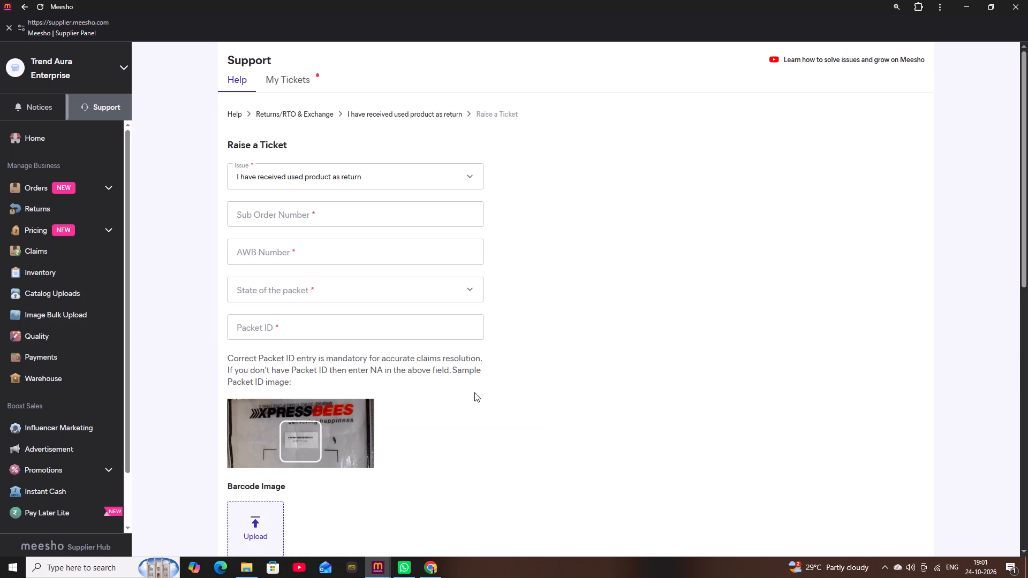
{"action": "left_click", "coordinate": [329, 210]}
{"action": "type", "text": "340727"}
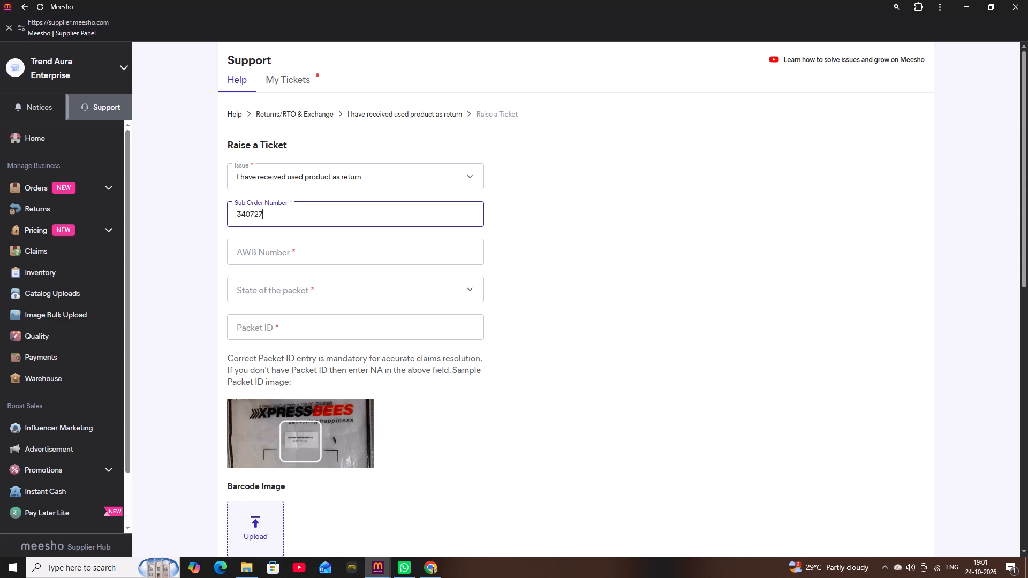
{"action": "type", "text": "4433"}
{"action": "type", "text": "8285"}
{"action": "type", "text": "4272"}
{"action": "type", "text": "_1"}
{"action": "left_click", "coordinate": [667, 271]}
{"action": "left_click", "coordinate": [331, 255]}
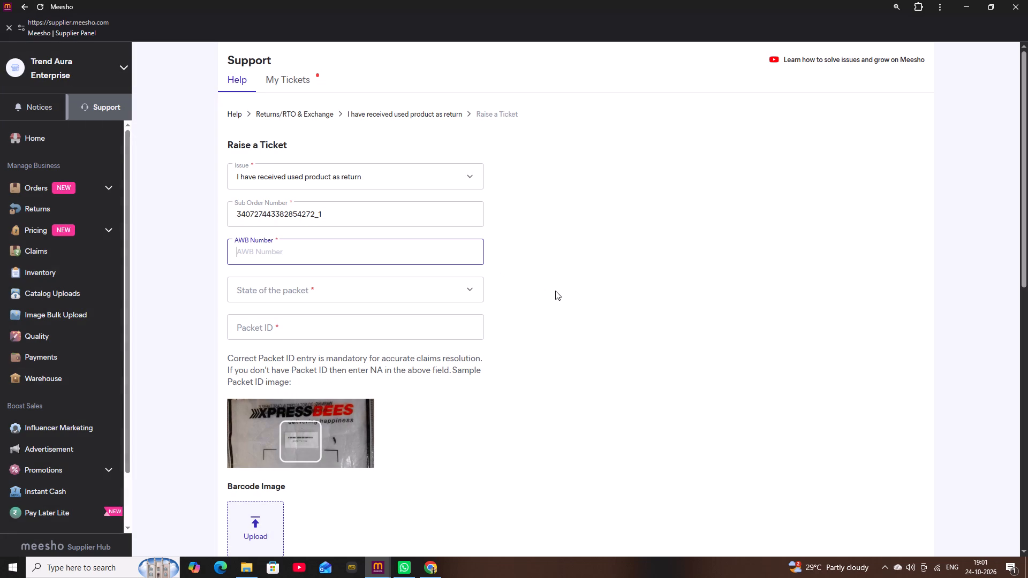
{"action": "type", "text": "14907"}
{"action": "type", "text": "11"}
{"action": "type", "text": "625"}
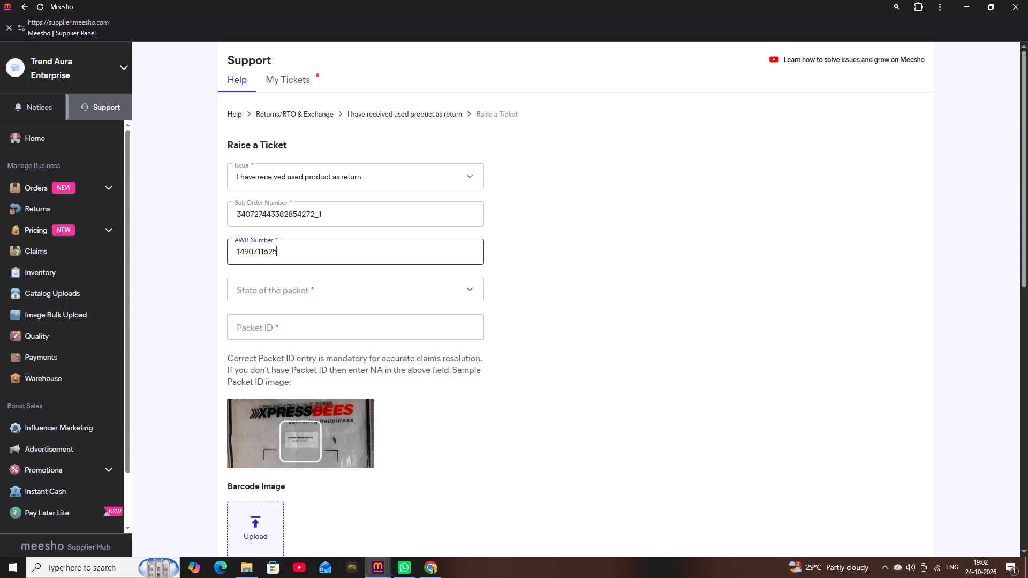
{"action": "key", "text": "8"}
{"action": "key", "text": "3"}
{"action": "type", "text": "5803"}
{"action": "left_click", "coordinate": [667, 294]}
Set the state of the packet to Tampered and enter NA as the Packet ID.
{"action": "left_click", "coordinate": [416, 290]}
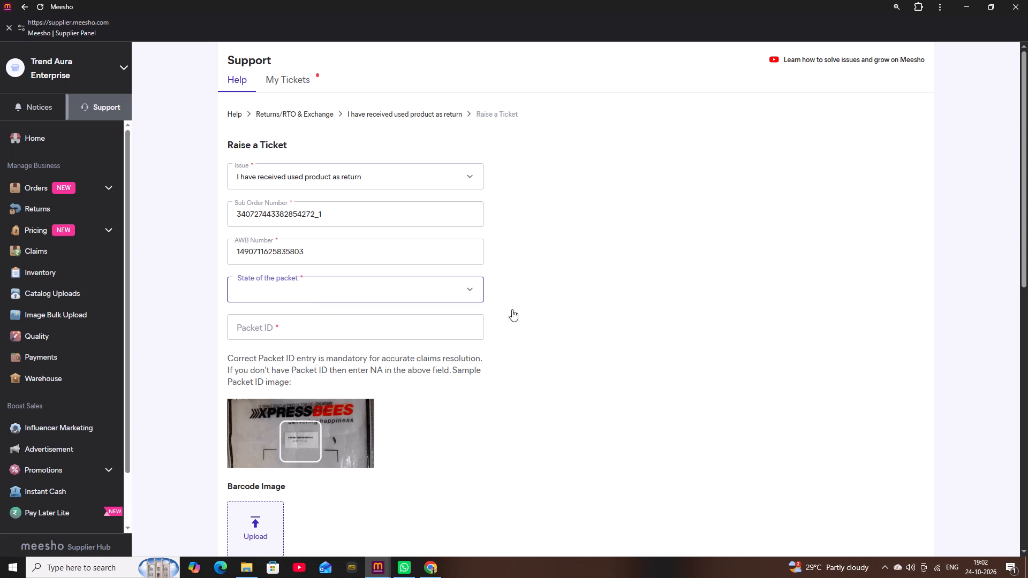
{"action": "left_click", "coordinate": [387, 335]}
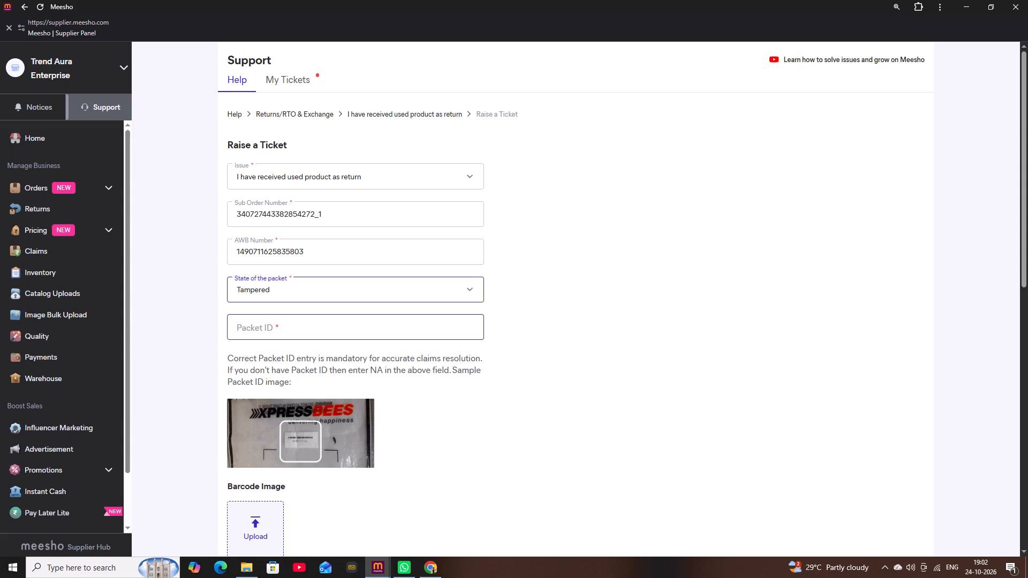
{"action": "left_click", "coordinate": [339, 333]}
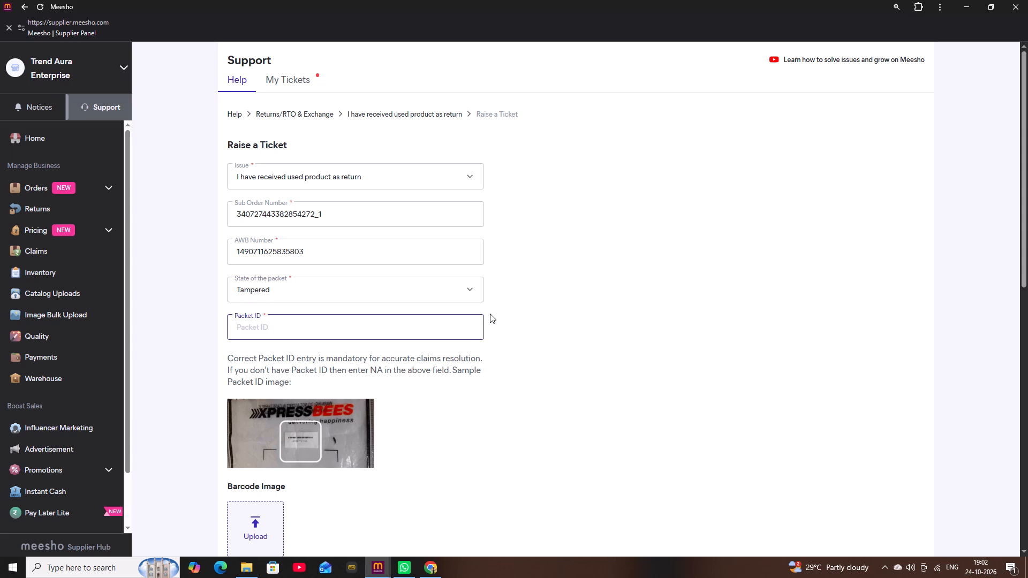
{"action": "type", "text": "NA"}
{"action": "left_click", "coordinate": [598, 403]}
Upload the BARCODE IMAGE file from Documents as the ticket's Barcode Image.
{"action": "scroll", "coordinate": [559, 392], "scroll_direction": "down", "scroll_amount": 2}
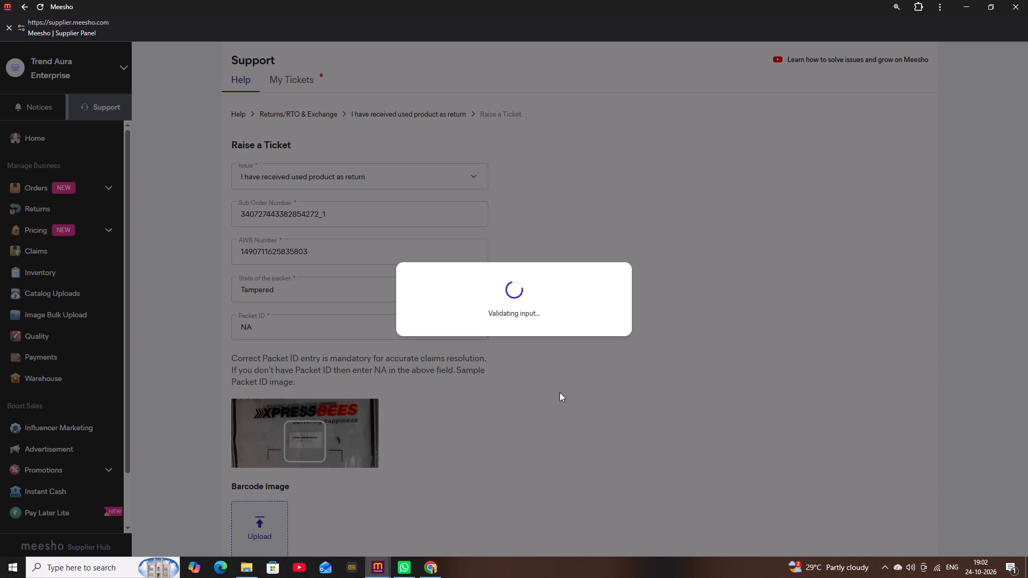
{"action": "scroll", "coordinate": [595, 391], "scroll_direction": "down", "scroll_amount": 3}
{"action": "scroll", "coordinate": [440, 414], "scroll_direction": "down", "scroll_amount": 2}
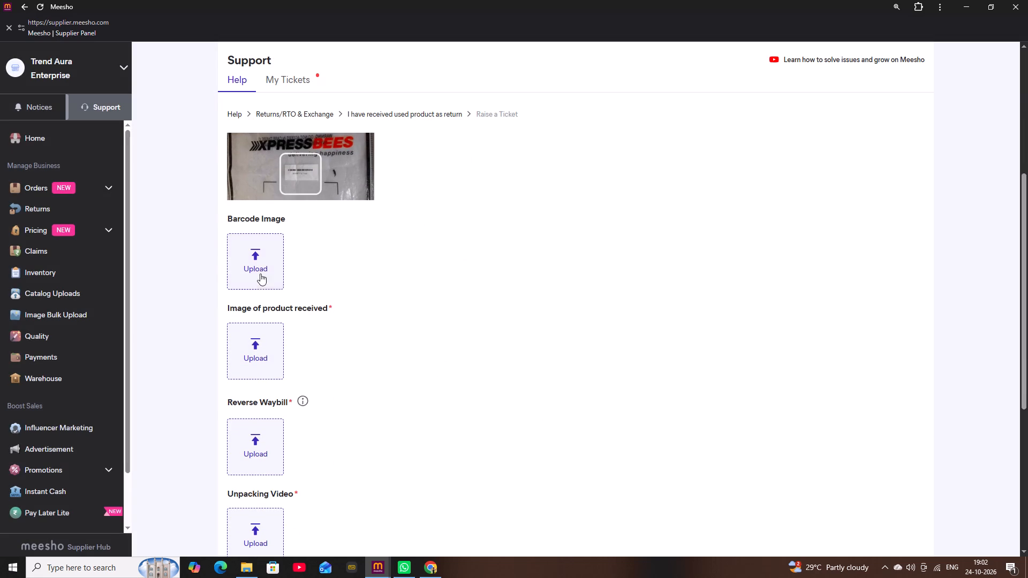
{"action": "left_click", "coordinate": [226, 260]}
{"action": "scroll", "coordinate": [320, 190], "scroll_direction": "down", "scroll_amount": 4}
{"action": "scroll", "coordinate": [371, 245], "scroll_direction": "up", "scroll_amount": 3}
{"action": "left_click", "coordinate": [263, 205]}
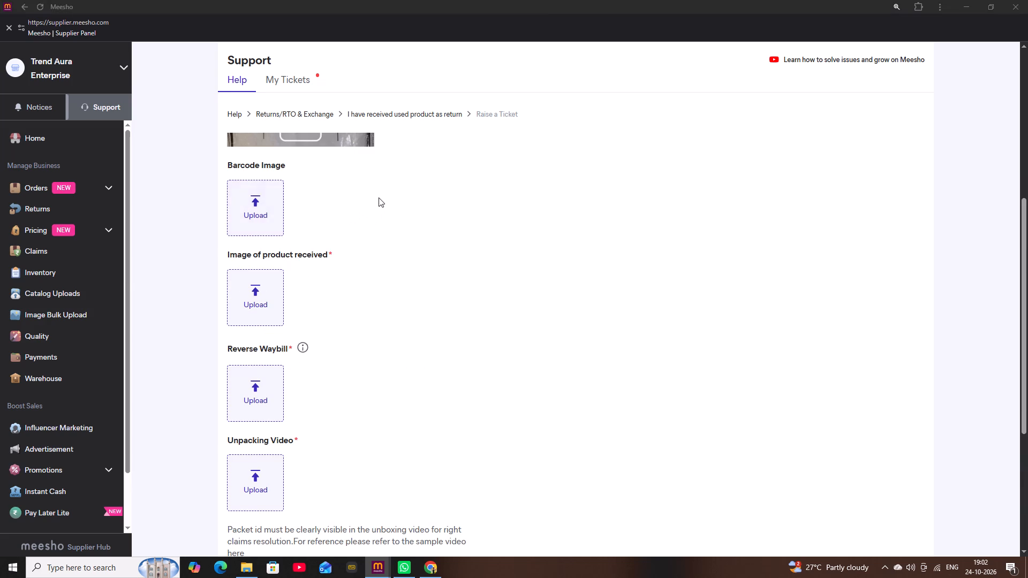
{"action": "left_click", "coordinate": [164, 121]}
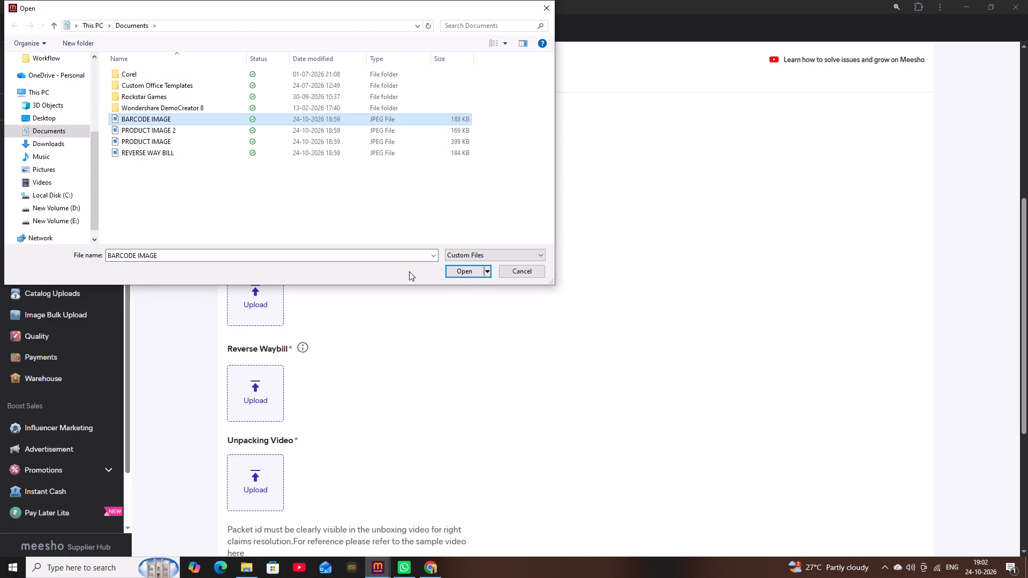
{"action": "left_click", "coordinate": [462, 270]}
Upload the PRODUCT IMAGE and PRODUCT IMAGE 2 files from Documents as the images of the product received.
{"action": "scroll", "coordinate": [342, 275], "scroll_direction": "down", "scroll_amount": 1}
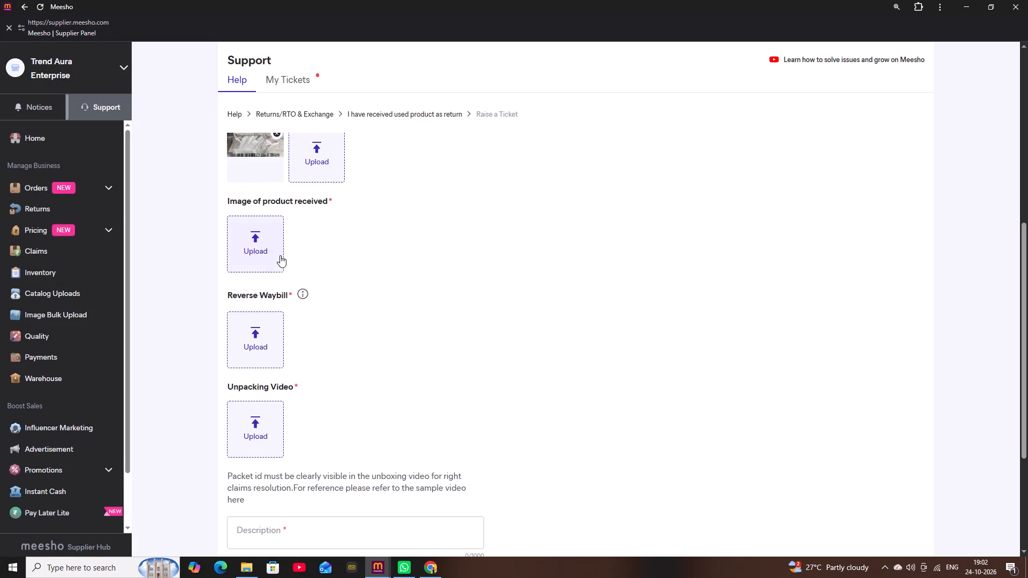
{"action": "left_click", "coordinate": [270, 249]}
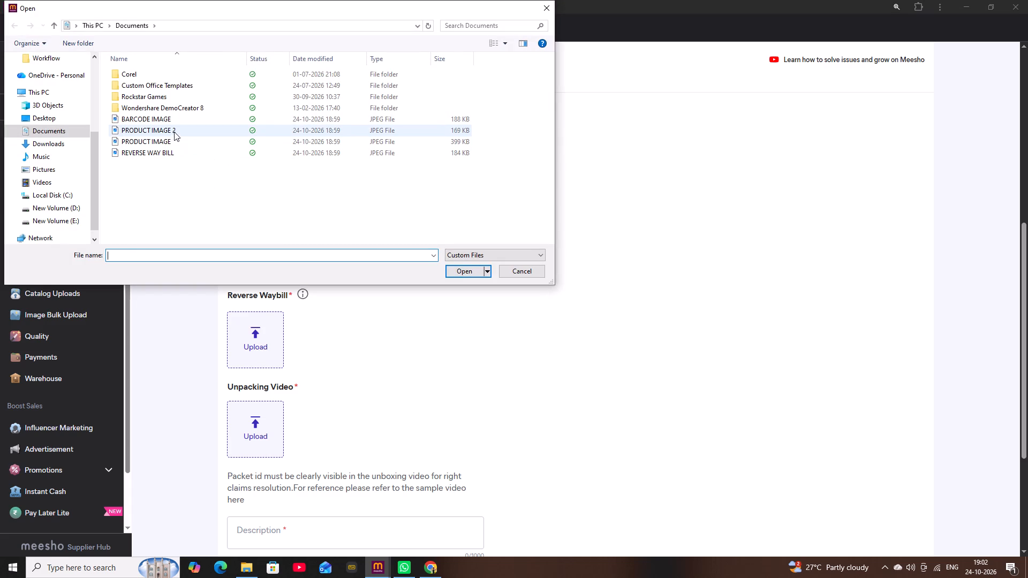
{"action": "left_click", "coordinate": [172, 141]}
{"action": "left_click", "coordinate": [479, 275]}
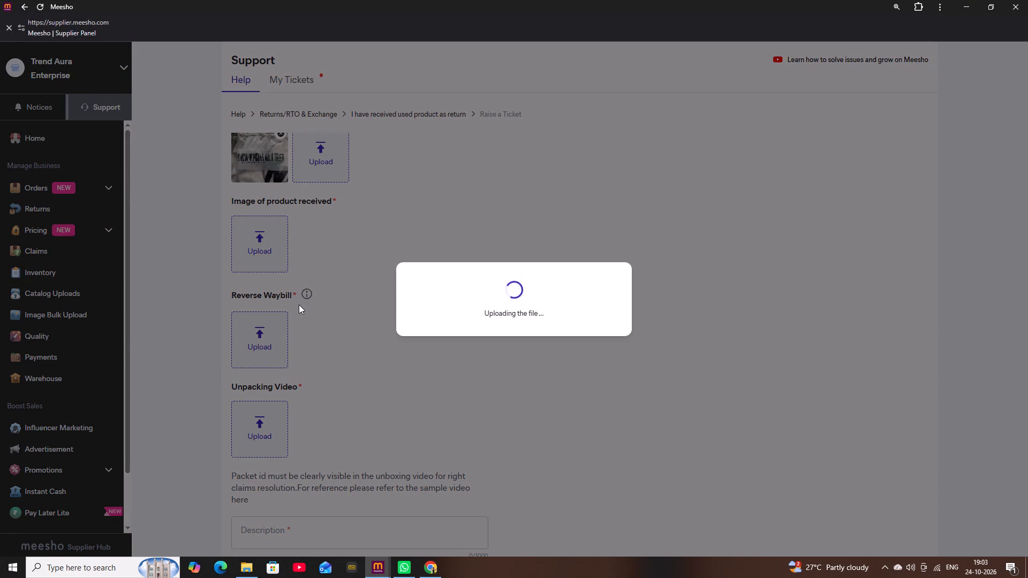
{"action": "left_click", "coordinate": [319, 256]}
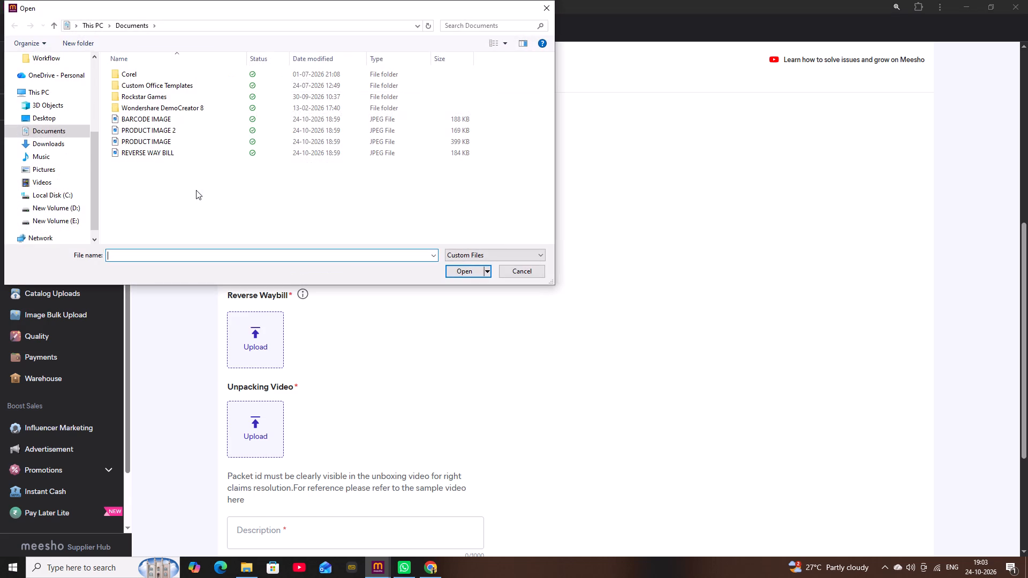
{"action": "left_click", "coordinate": [166, 128]}
{"action": "left_click", "coordinate": [459, 270]}
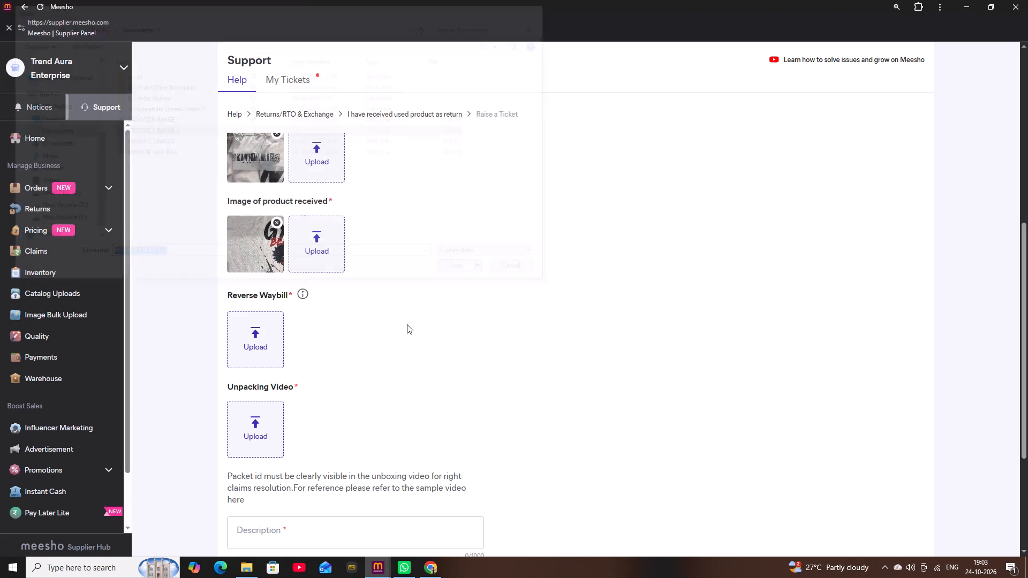
Upload the REVERSE WAY BILL file from Documents as the ticket's Reverse Waybill.
{"action": "left_click", "coordinate": [266, 336]}
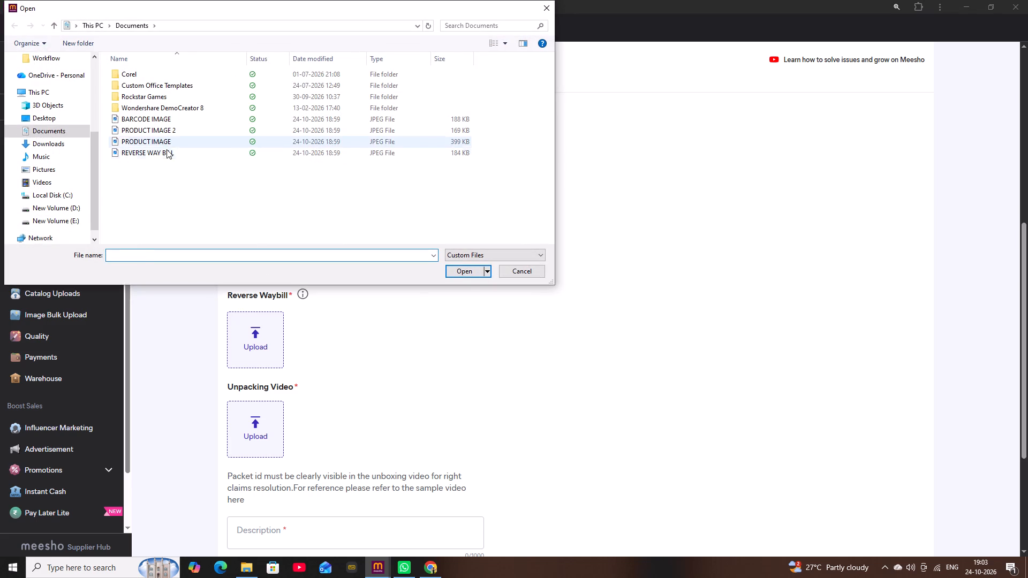
{"action": "left_click", "coordinate": [167, 149]}
{"action": "left_click", "coordinate": [467, 270]}
Upload the PRODUCT VIDEO file from Documents as the ticket's Unpacking Video.
{"action": "scroll", "coordinate": [405, 344], "scroll_direction": "down", "scroll_amount": 2}
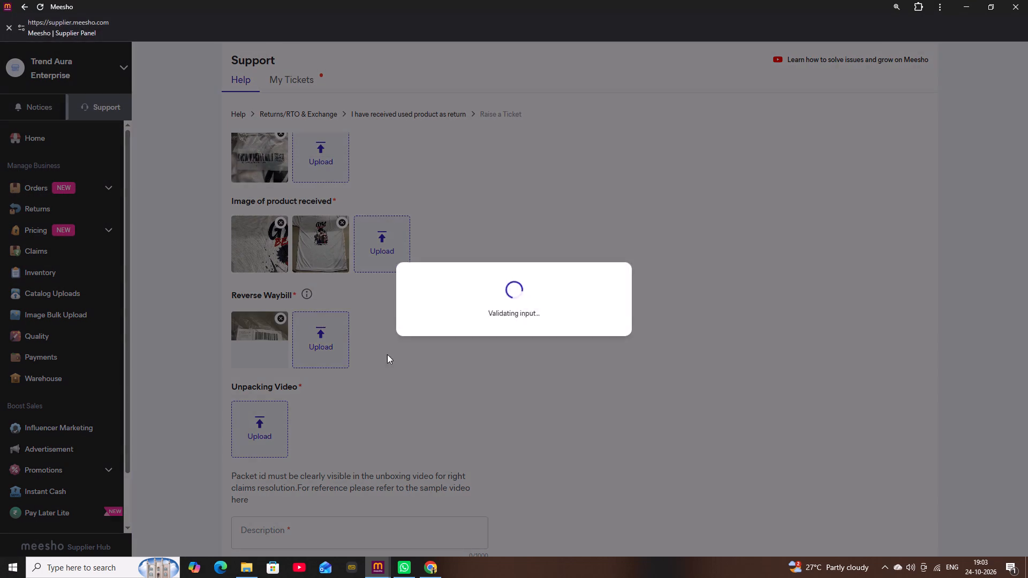
{"action": "scroll", "coordinate": [387, 354], "scroll_direction": "down", "scroll_amount": 1}
{"action": "left_click", "coordinate": [268, 363]}
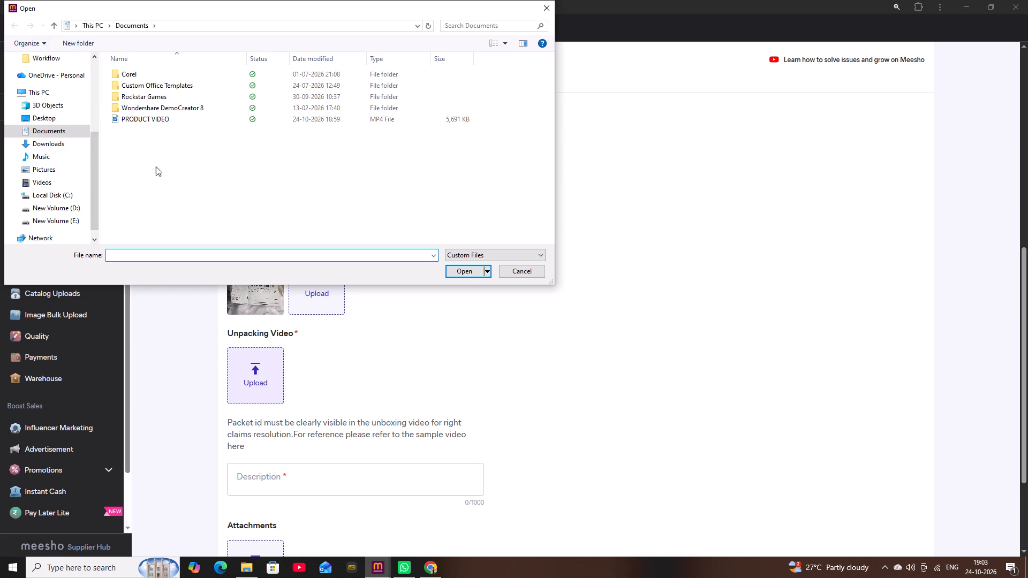
{"action": "left_click", "coordinate": [178, 121]}
{"action": "left_click", "coordinate": [462, 270]}
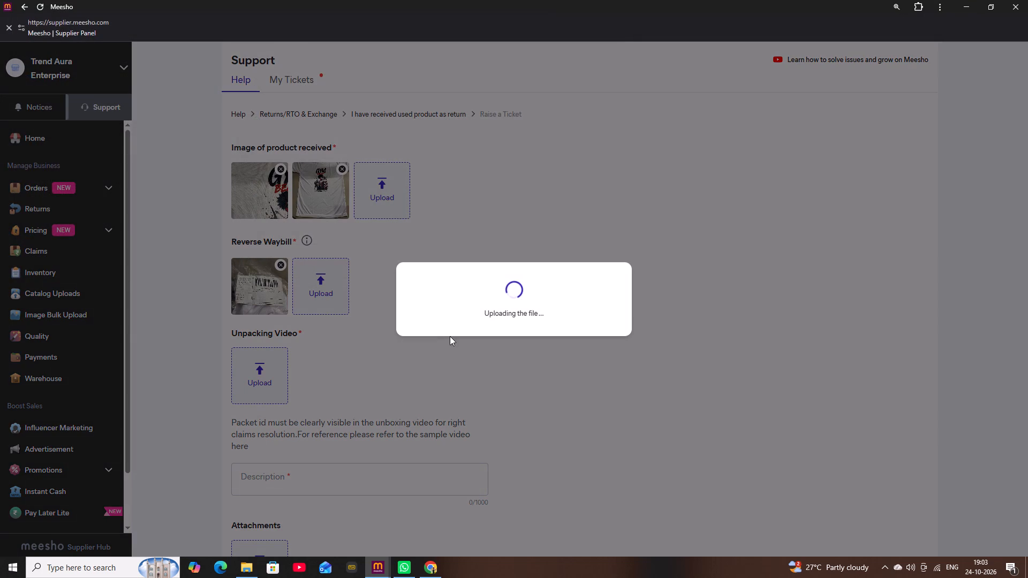
{"action": "scroll", "coordinate": [455, 336], "scroll_direction": "down", "scroll_amount": 4}
{"action": "scroll", "coordinate": [410, 418], "scroll_direction": "down", "scroll_amount": 2}
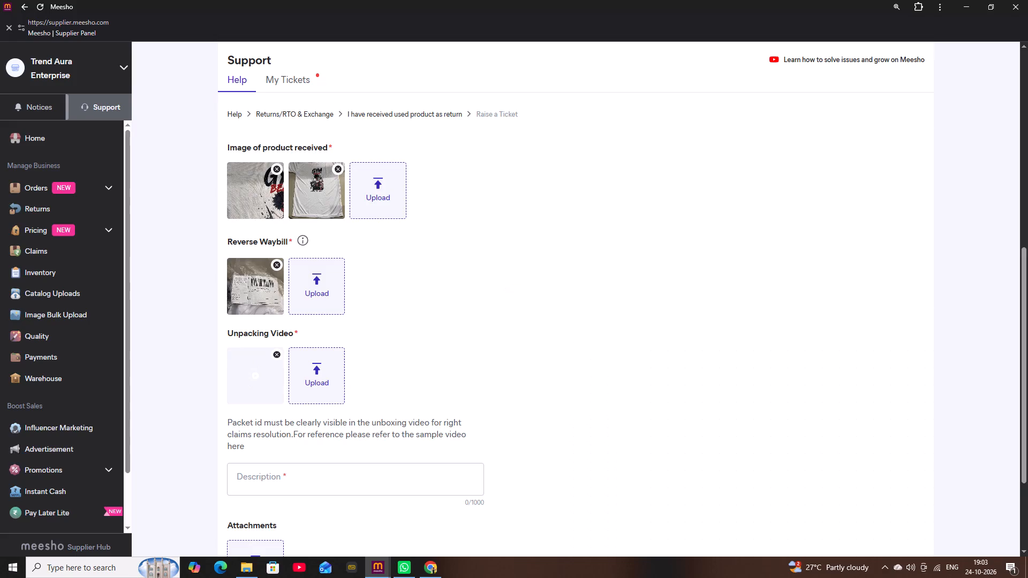
Enter the ticket description "I RECIEVED USED PRODUCT AS RETURN. The product arrived dirty; it's covered in dust.".
{"action": "scroll", "coordinate": [450, 435], "scroll_direction": "down", "scroll_amount": 2}
{"action": "left_click", "coordinate": [361, 376]}
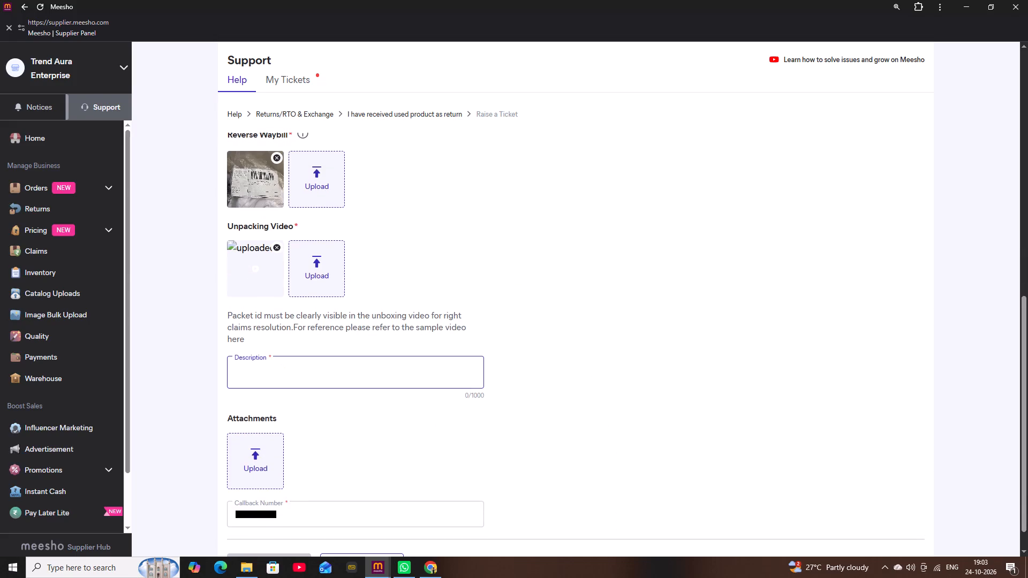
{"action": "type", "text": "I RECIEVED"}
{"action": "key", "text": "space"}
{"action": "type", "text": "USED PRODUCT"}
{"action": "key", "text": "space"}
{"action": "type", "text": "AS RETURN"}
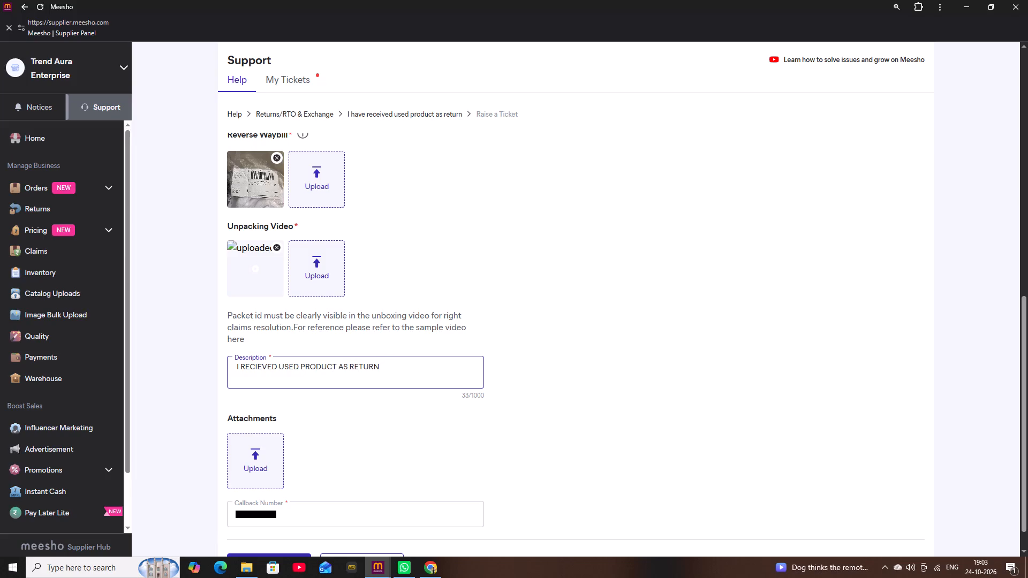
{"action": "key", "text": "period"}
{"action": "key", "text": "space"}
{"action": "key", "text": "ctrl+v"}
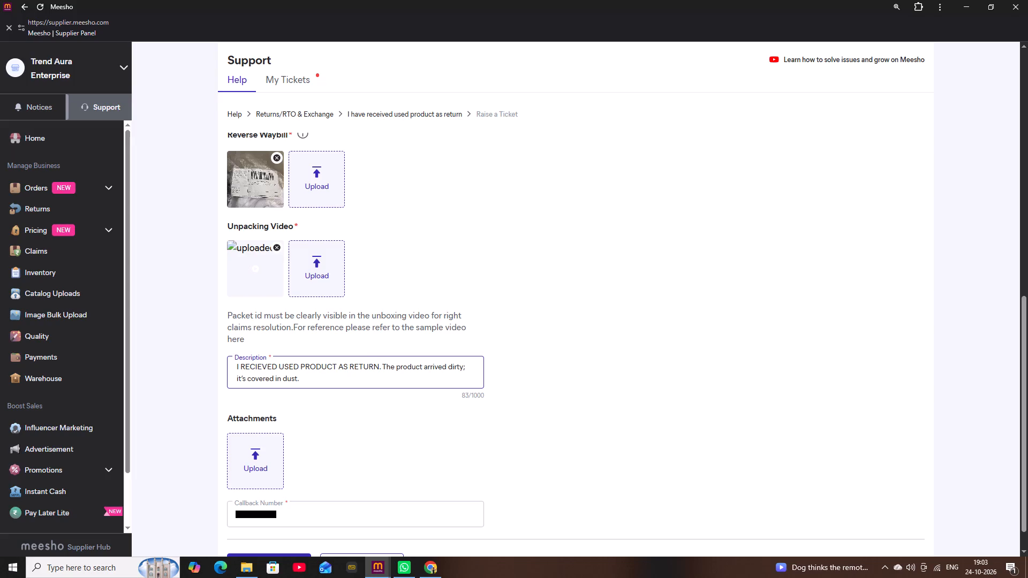
Review the ticket's uploaded evidence and description, and submit the ticket.
{"action": "scroll", "coordinate": [666, 395], "scroll_direction": "up", "scroll_amount": 2}
{"action": "scroll", "coordinate": [655, 406], "scroll_direction": "down", "scroll_amount": 1}
{"action": "scroll", "coordinate": [655, 406], "scroll_direction": "up", "scroll_amount": 5}
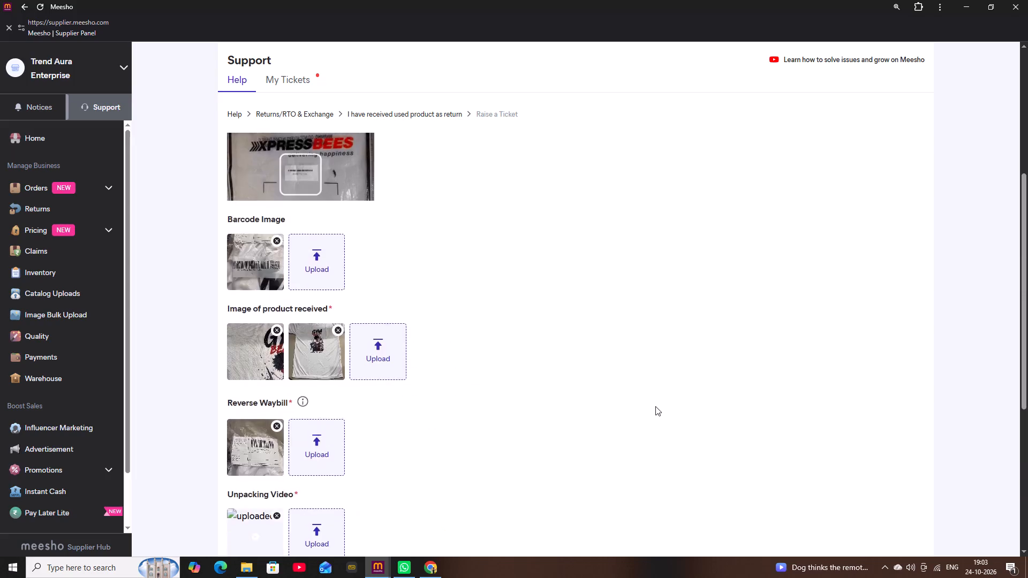
{"action": "scroll", "coordinate": [655, 406], "scroll_direction": "up", "scroll_amount": 2}
{"action": "scroll", "coordinate": [655, 414], "scroll_direction": "down", "scroll_amount": 2}
{"action": "scroll", "coordinate": [655, 415], "scroll_direction": "up", "scroll_amount": 5}
{"action": "scroll", "coordinate": [655, 415], "scroll_direction": "down", "scroll_amount": 12}
{"action": "scroll", "coordinate": [611, 459], "scroll_direction": "down", "scroll_amount": 2}
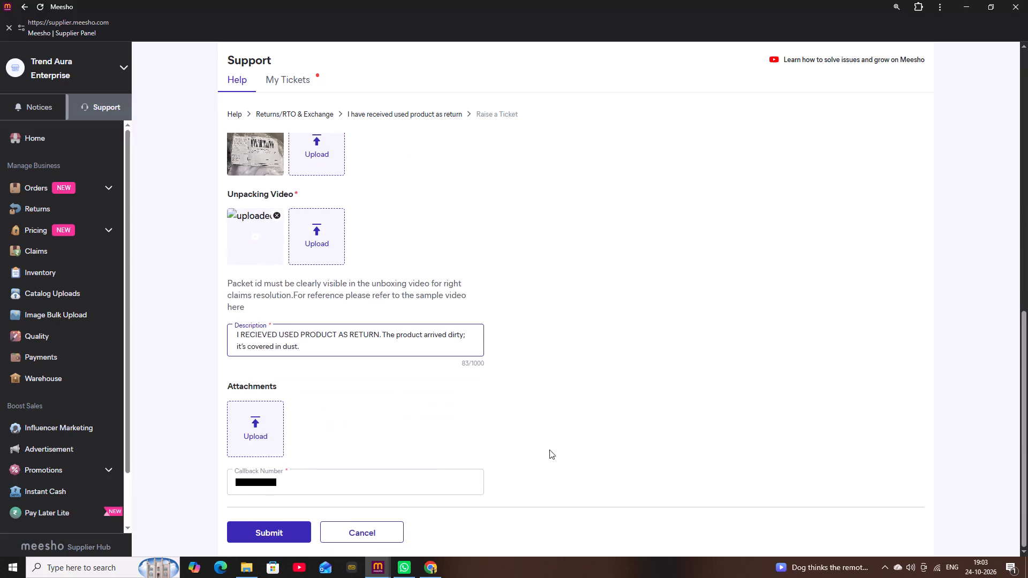
{"action": "left_click", "coordinate": [267, 527]}
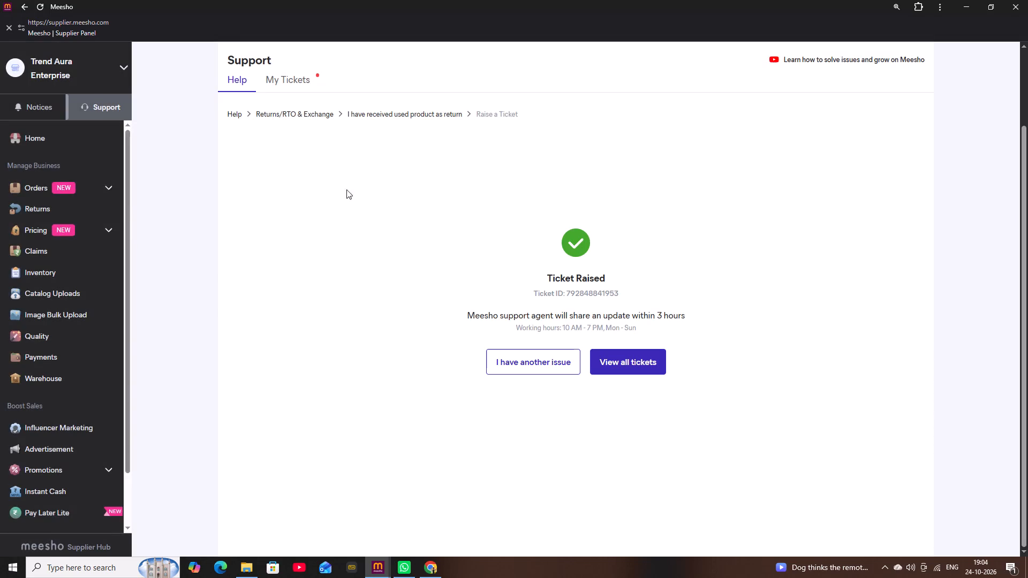
Start another ticket for the issue "I have received used product as return".
{"action": "left_click", "coordinate": [418, 117]}
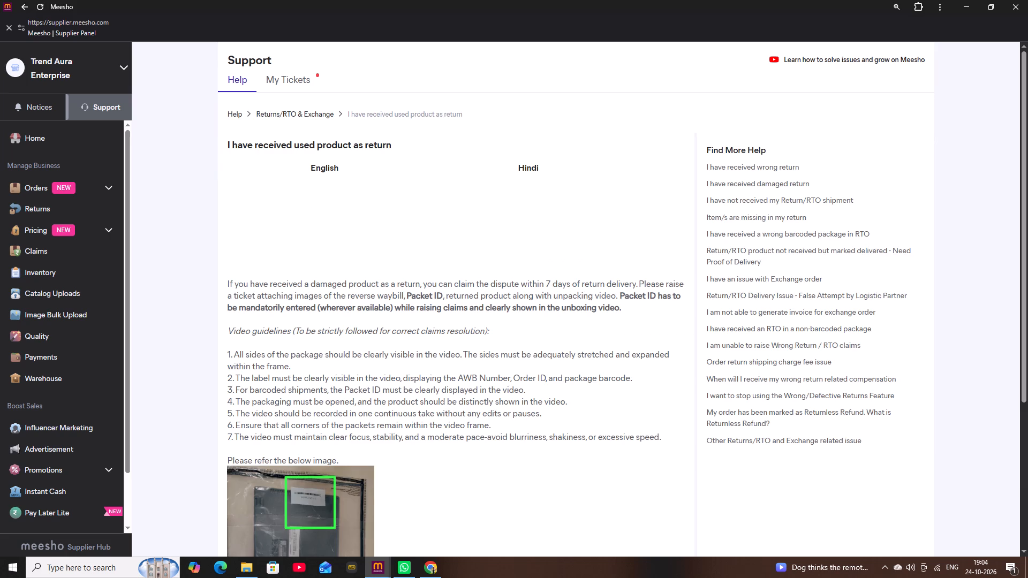
{"action": "scroll", "coordinate": [366, 345], "scroll_direction": "down", "scroll_amount": 10}
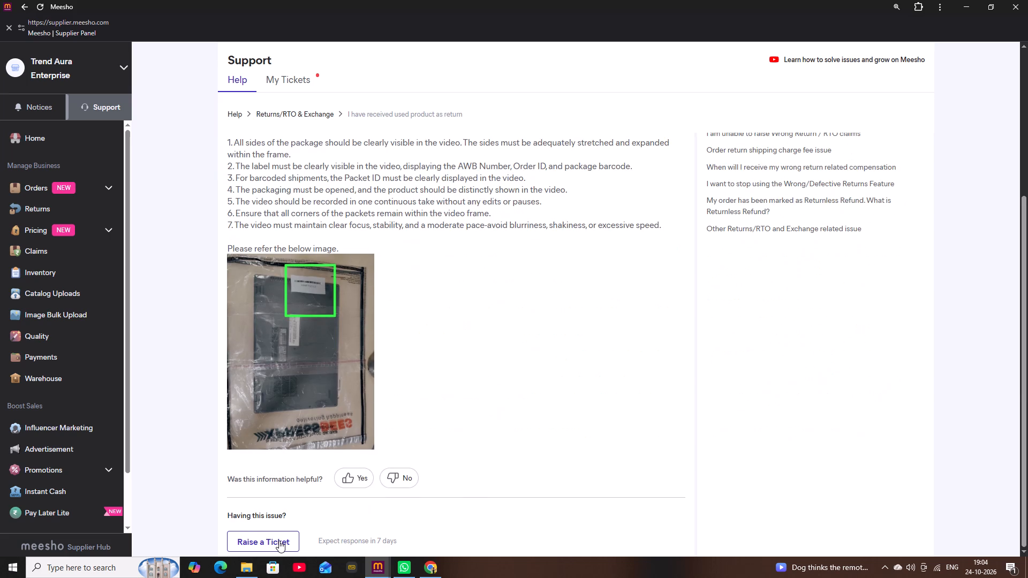
{"action": "left_click", "coordinate": [279, 541]}
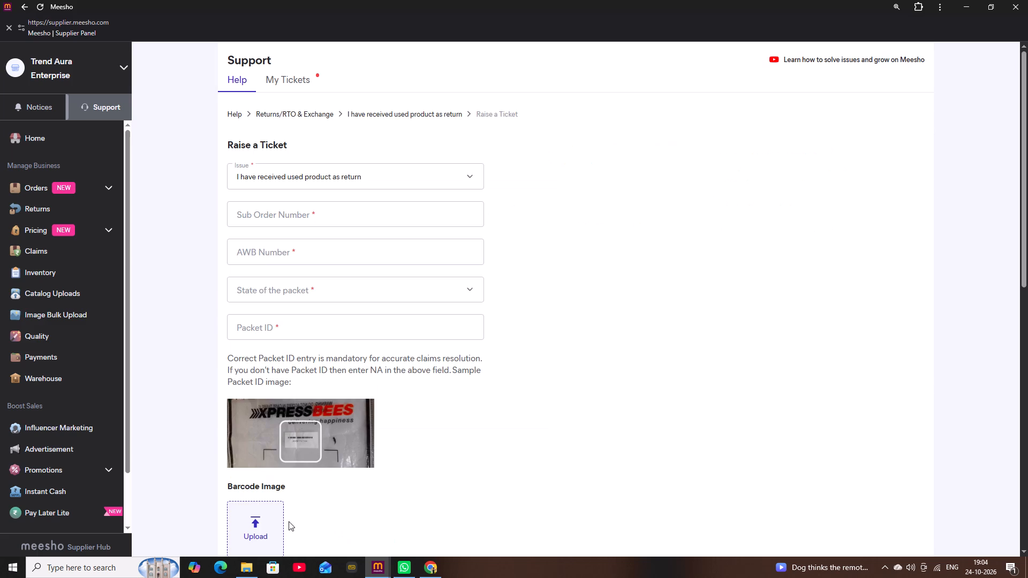
{"action": "left_click", "coordinate": [307, 196]}
{"action": "left_click", "coordinate": [306, 206]}
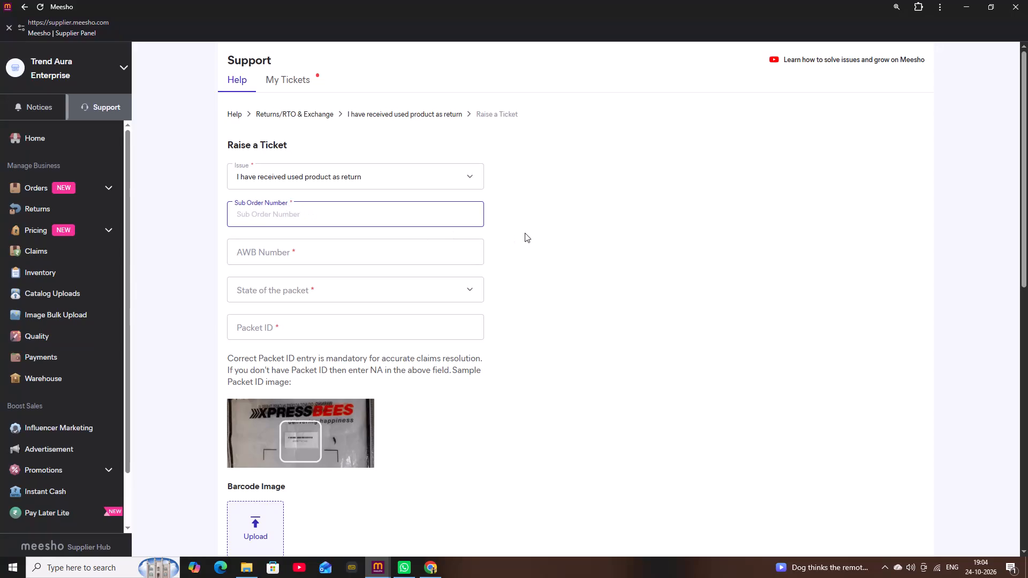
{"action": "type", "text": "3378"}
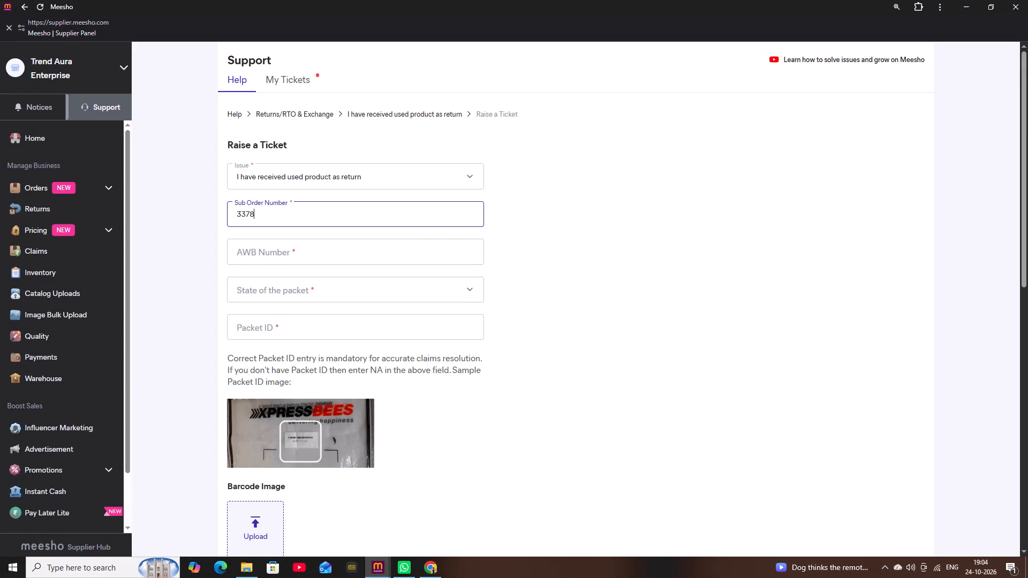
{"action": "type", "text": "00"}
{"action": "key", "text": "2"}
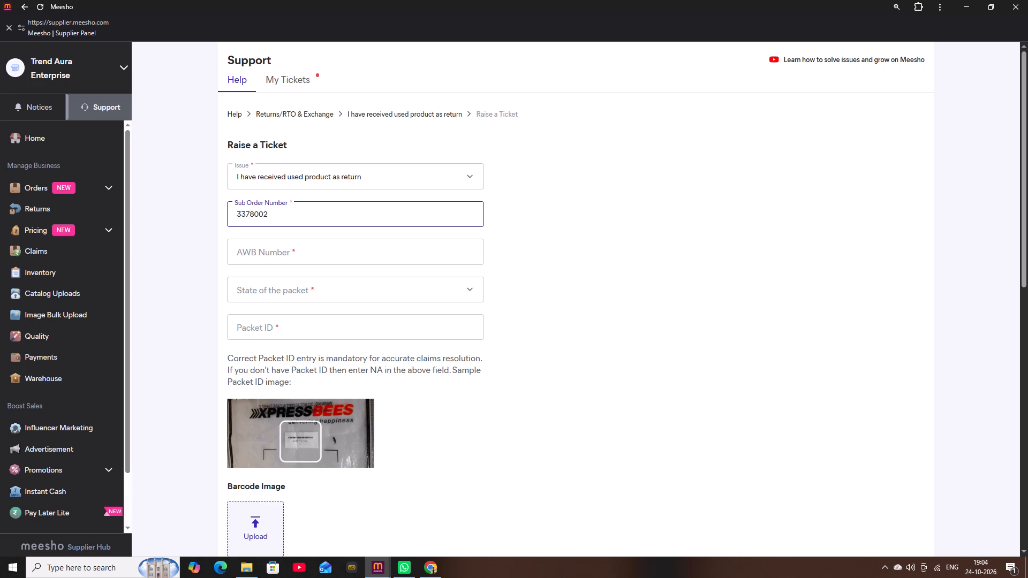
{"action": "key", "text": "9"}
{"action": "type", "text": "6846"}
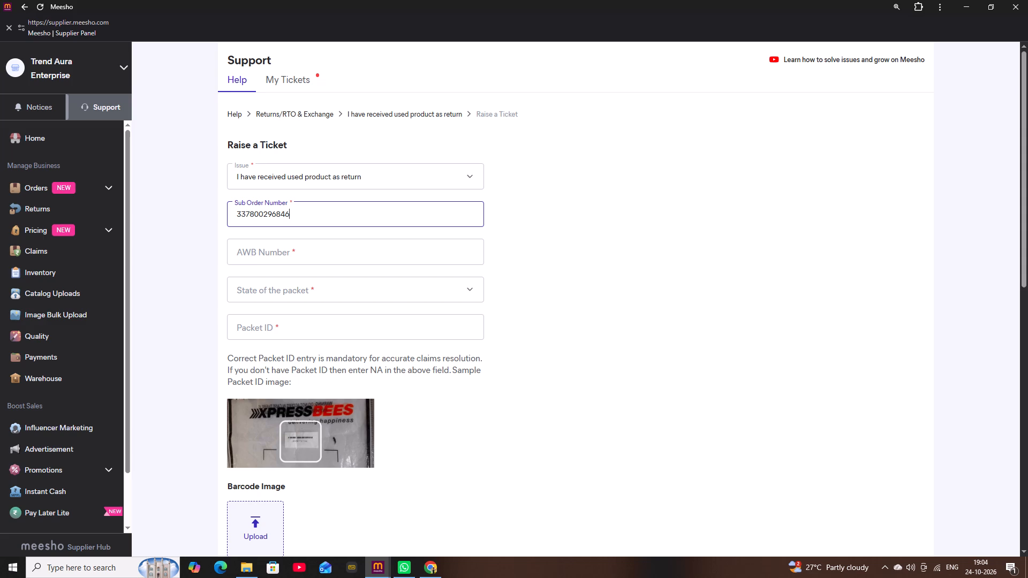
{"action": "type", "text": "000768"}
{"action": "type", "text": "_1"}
{"action": "left_click", "coordinate": [615, 209]}
{"action": "left_click", "coordinate": [323, 260]}
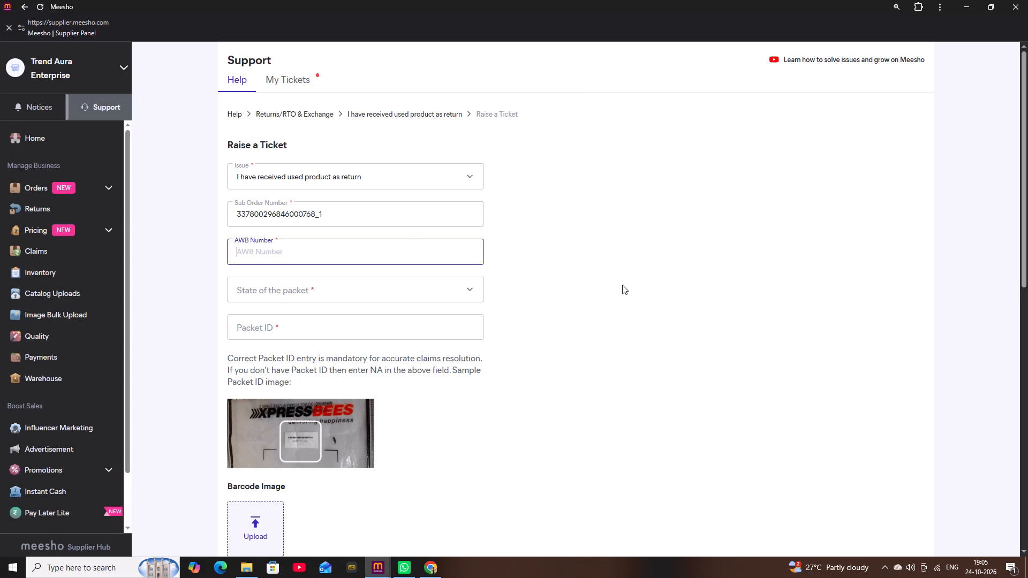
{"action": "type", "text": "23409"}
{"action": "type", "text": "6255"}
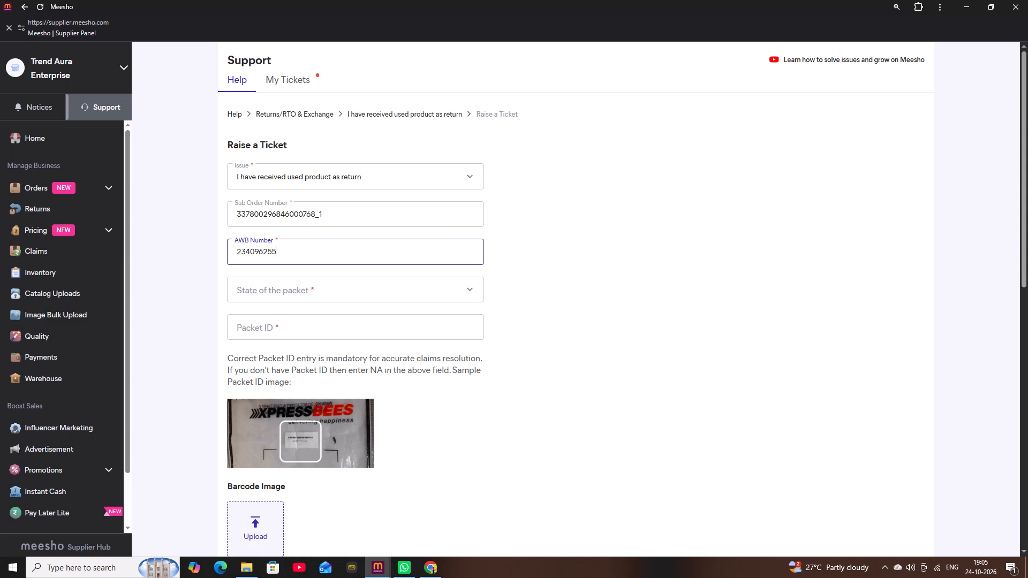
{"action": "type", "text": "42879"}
{"action": "left_click", "coordinate": [702, 265]}
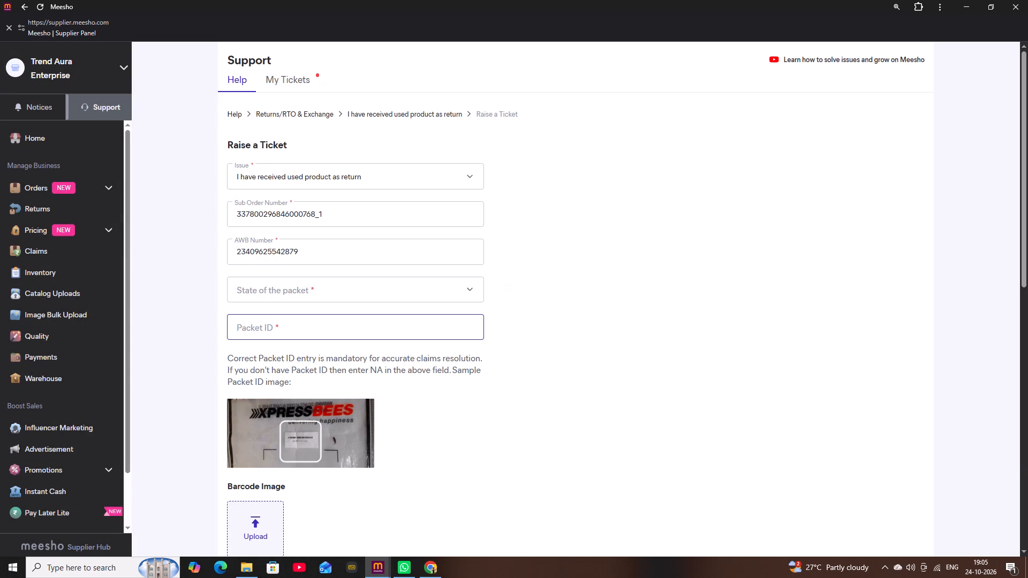
Enter NA as the Packet ID and set the state of the packet to Tampered.
{"action": "left_click", "coordinate": [427, 324]}
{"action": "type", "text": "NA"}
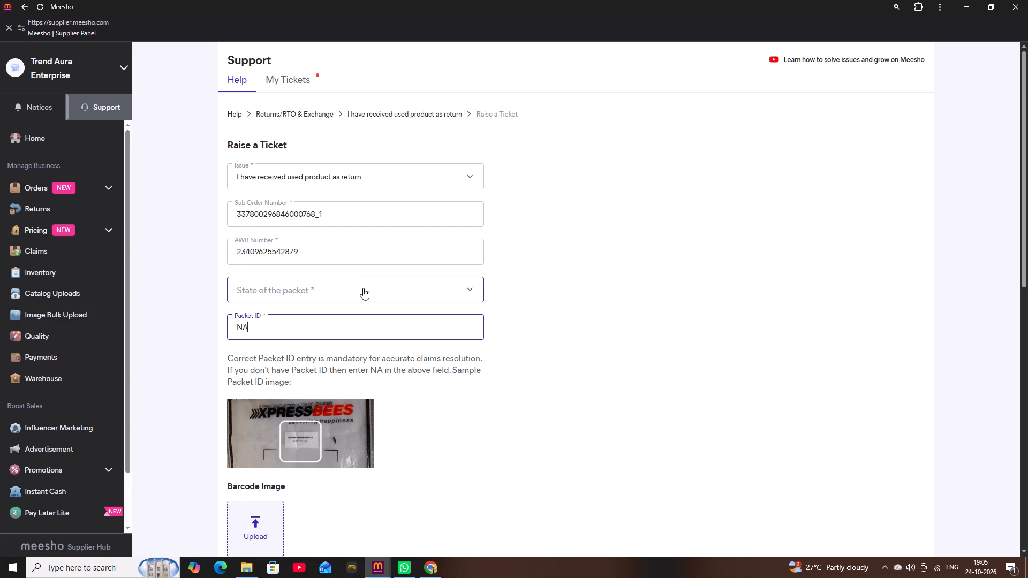
{"action": "left_click", "coordinate": [363, 283]}
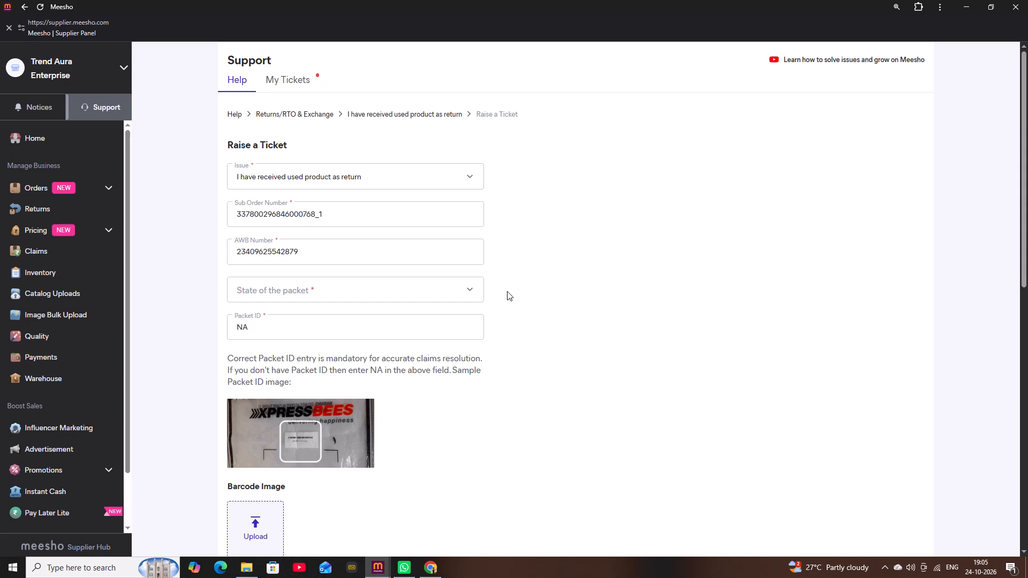
{"action": "scroll", "coordinate": [480, 306], "scroll_direction": "down", "scroll_amount": 2}
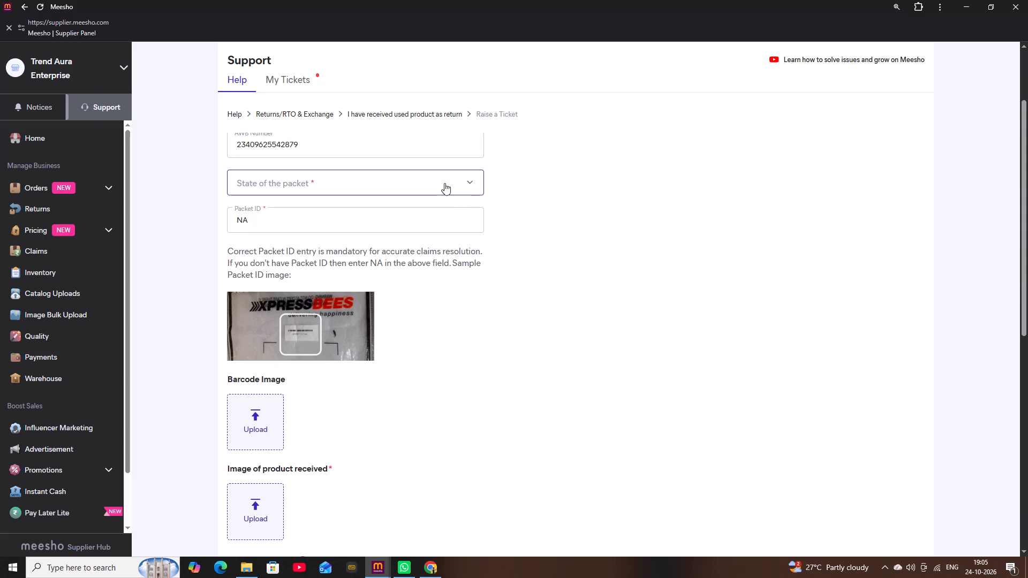
{"action": "left_click", "coordinate": [409, 186]}
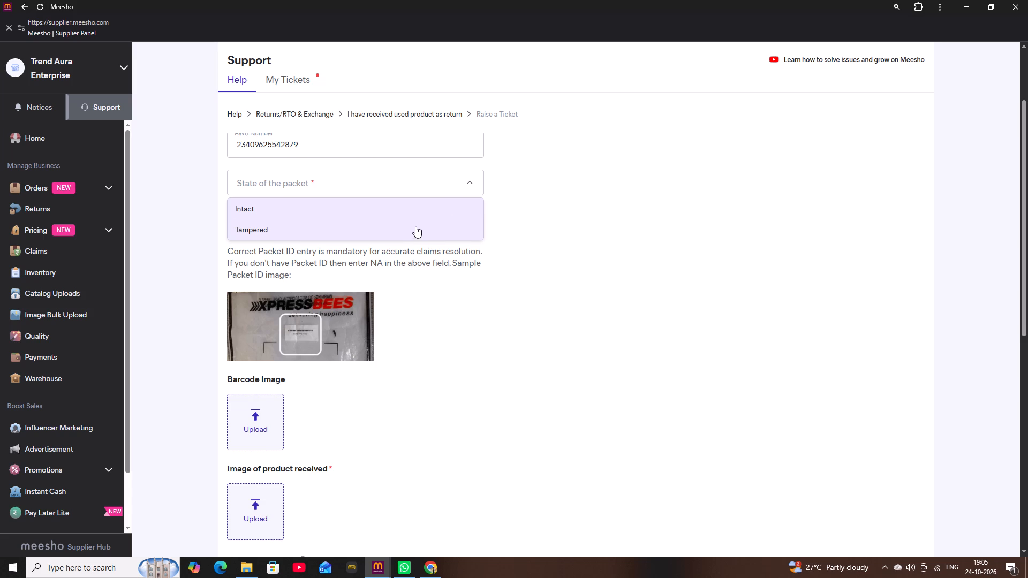
{"action": "left_click", "coordinate": [389, 230]}
{"action": "scroll", "coordinate": [423, 281], "scroll_direction": "down", "scroll_amount": 4}
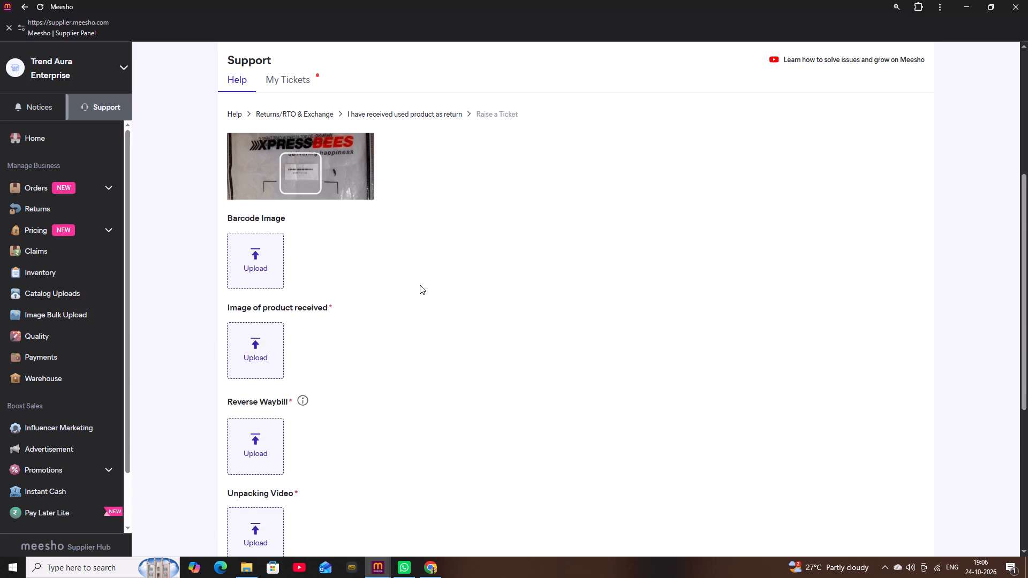
In File Explorer, delete the previous return's files from Documents: BARCODE IMAGE, PRODUCT IMAGE 2, PRODUCT IMAGE, PRODUCT VIDEO and REVERSE WAY BILL.
{"action": "scroll", "coordinate": [420, 285], "scroll_direction": "down", "scroll_amount": 1}
{"action": "scroll", "coordinate": [332, 495], "scroll_direction": "up", "scroll_amount": 1}
{"action": "left_click", "coordinate": [254, 577]}
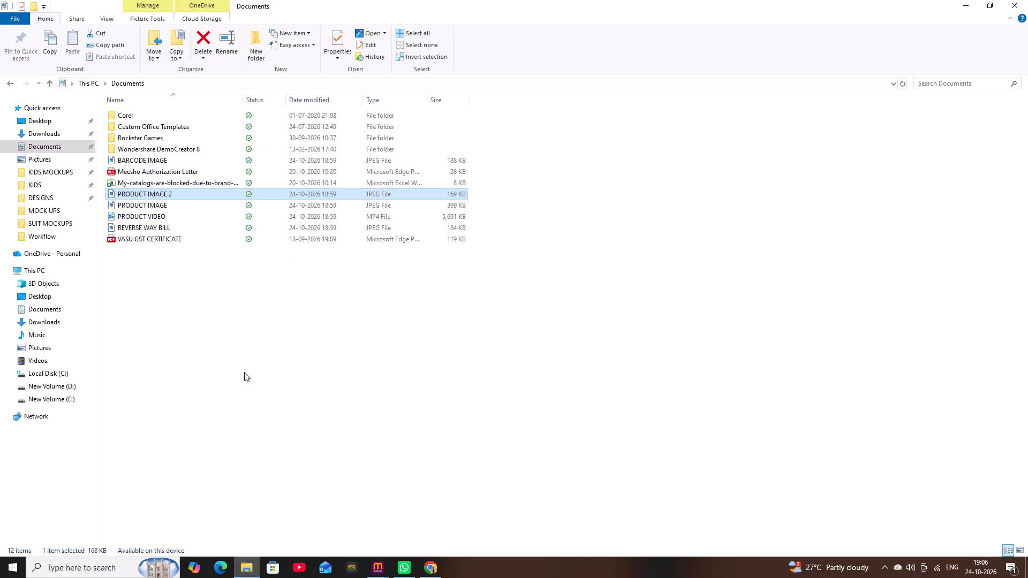
{"action": "left_click", "coordinate": [231, 161]}
{"action": "key", "text": "Delete"}
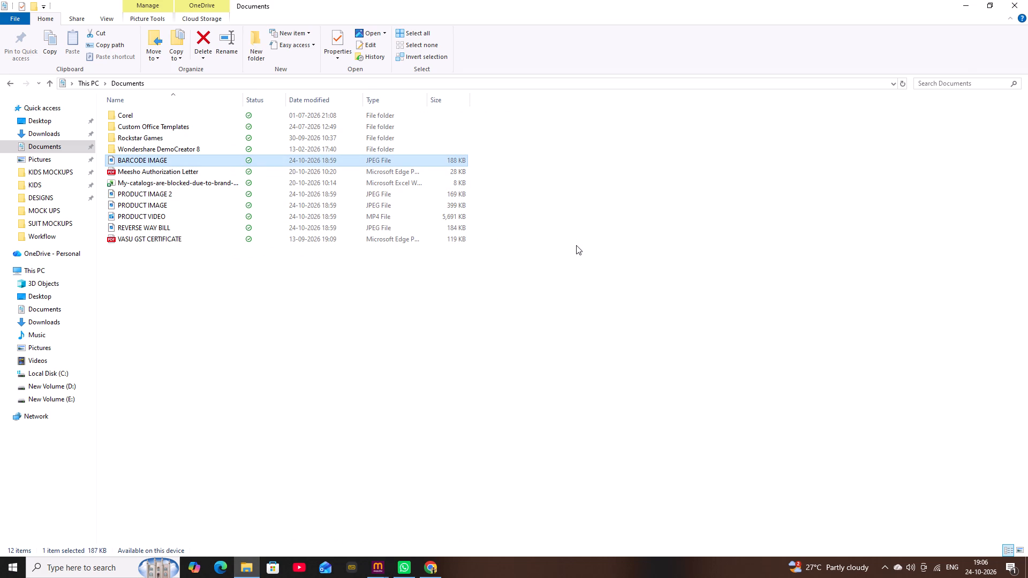
{"action": "left_click_drag", "start_coordinate": [474, 180], "coordinate": [464, 187]}
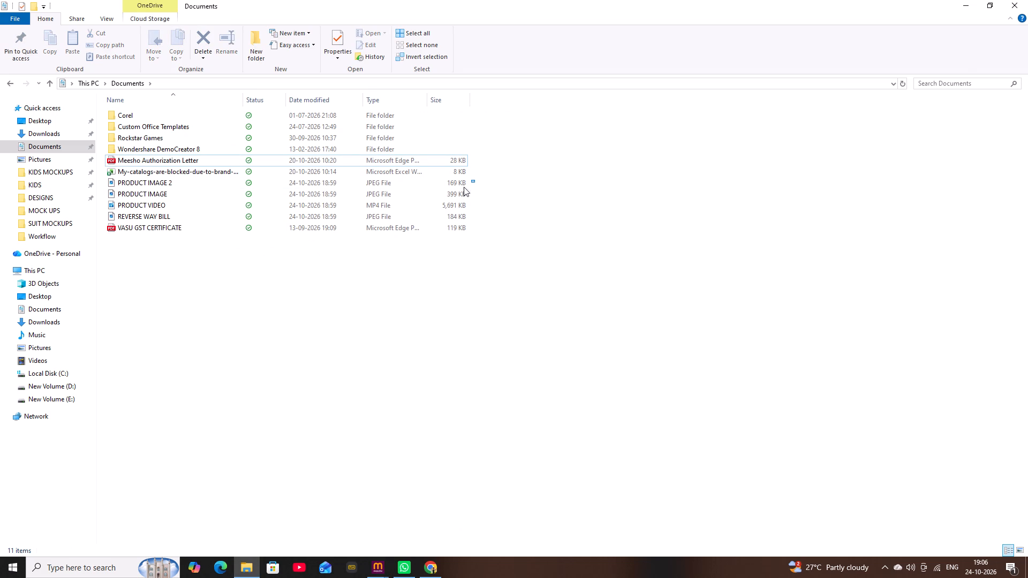
{"action": "left_click_drag", "start_coordinate": [464, 187], "coordinate": [458, 218]}
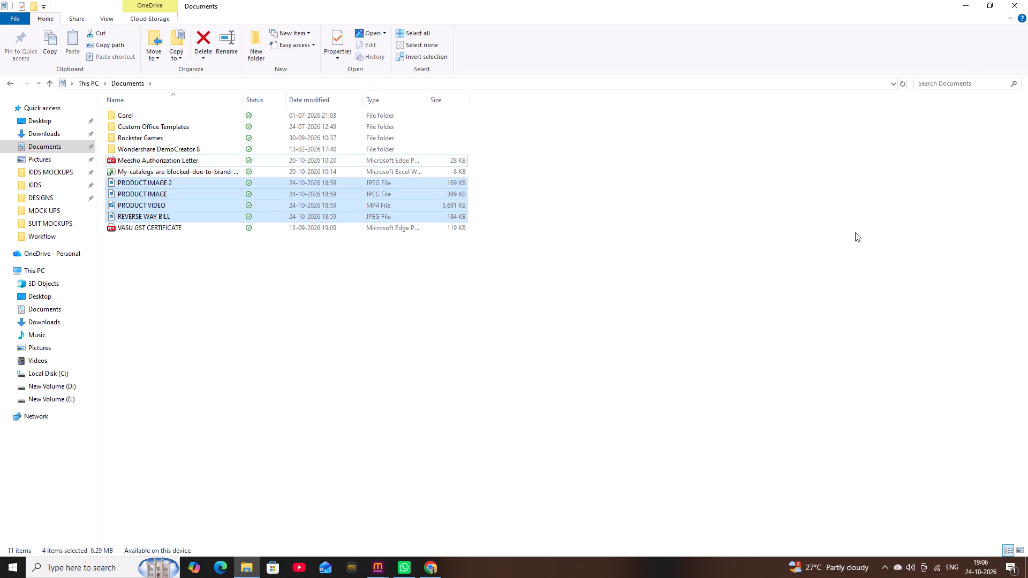
{"action": "left_click", "coordinate": [788, 268]}
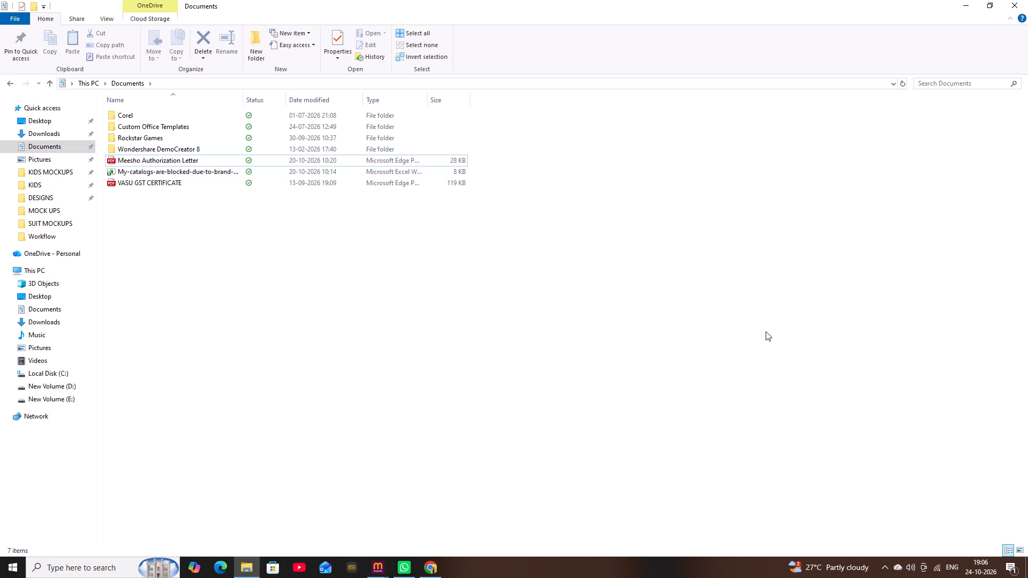
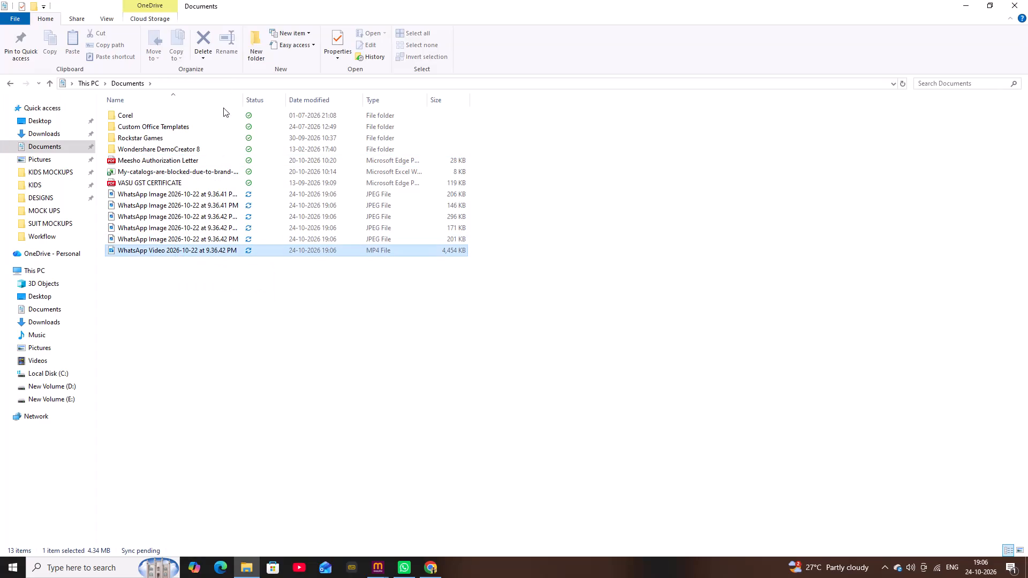
Rename the WhatsApp video in Documents as UNPACKING VIDEO.
{"action": "left_click", "coordinate": [232, 50]}
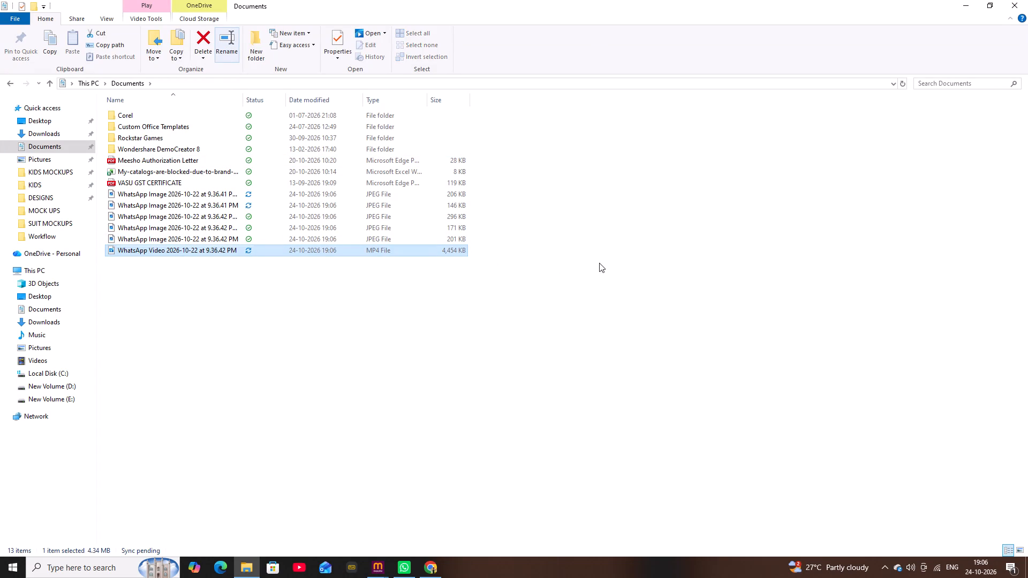
{"action": "key", "text": "BackSpace"}
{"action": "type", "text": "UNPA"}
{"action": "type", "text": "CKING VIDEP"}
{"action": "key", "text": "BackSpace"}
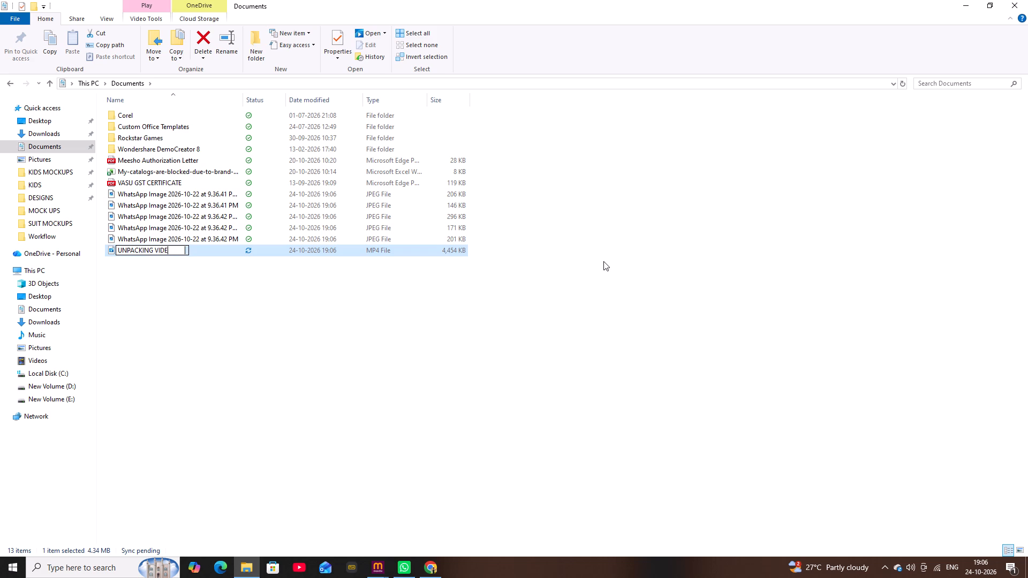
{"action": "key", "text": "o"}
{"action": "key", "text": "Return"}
Check the 206 KB WhatsApp image showing the courier label and rename it as REVERSE WAY BILL.
{"action": "double_click", "coordinate": [202, 207]}
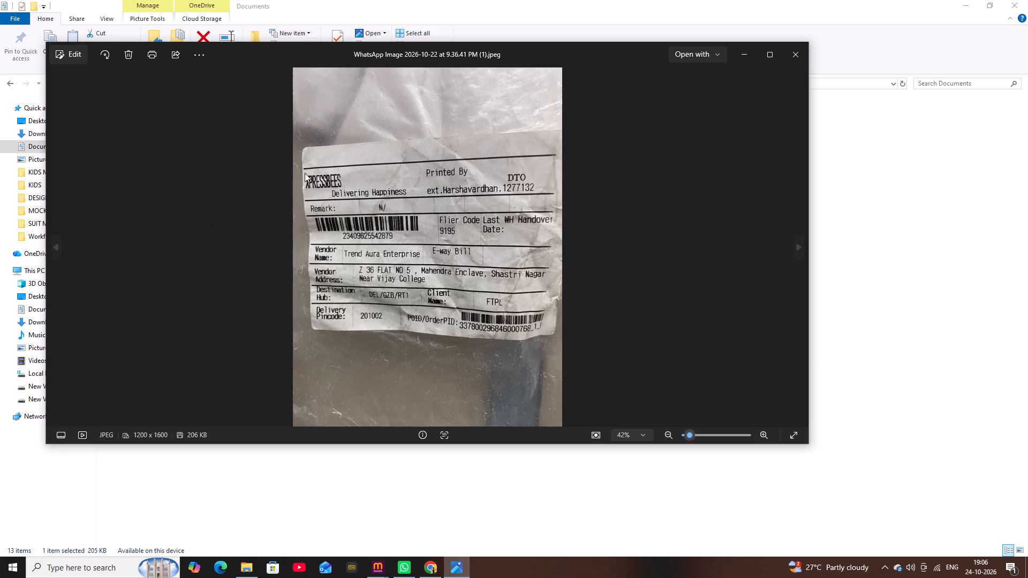
{"action": "left_click", "coordinate": [794, 49]}
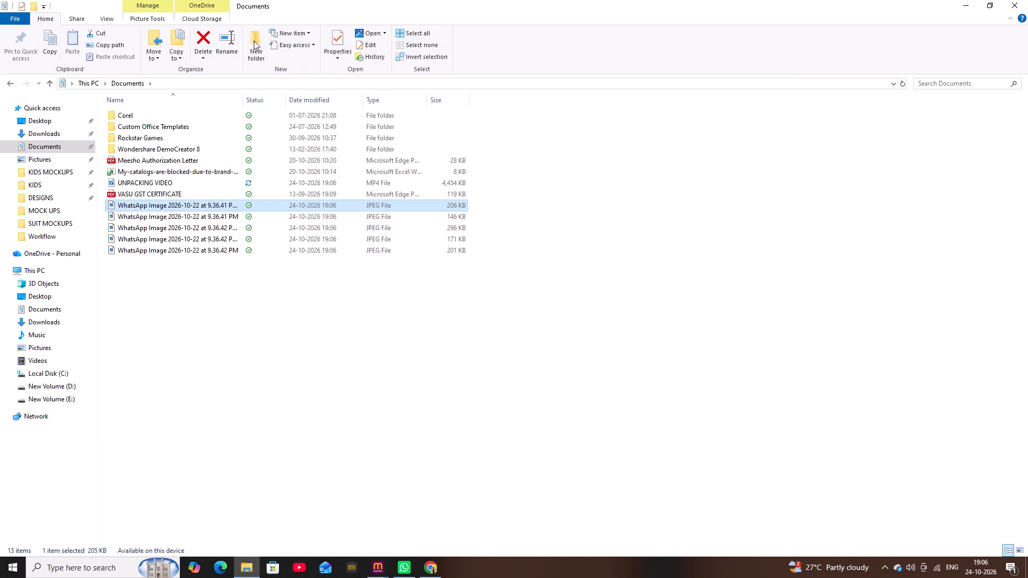
{"action": "left_click", "coordinate": [223, 37]}
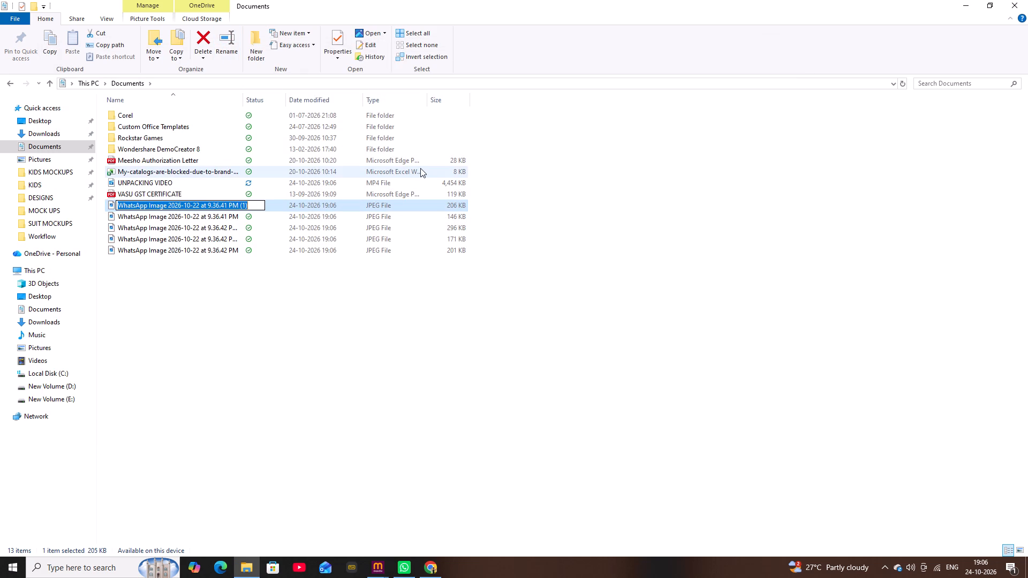
{"action": "key", "text": "BackSpace"}
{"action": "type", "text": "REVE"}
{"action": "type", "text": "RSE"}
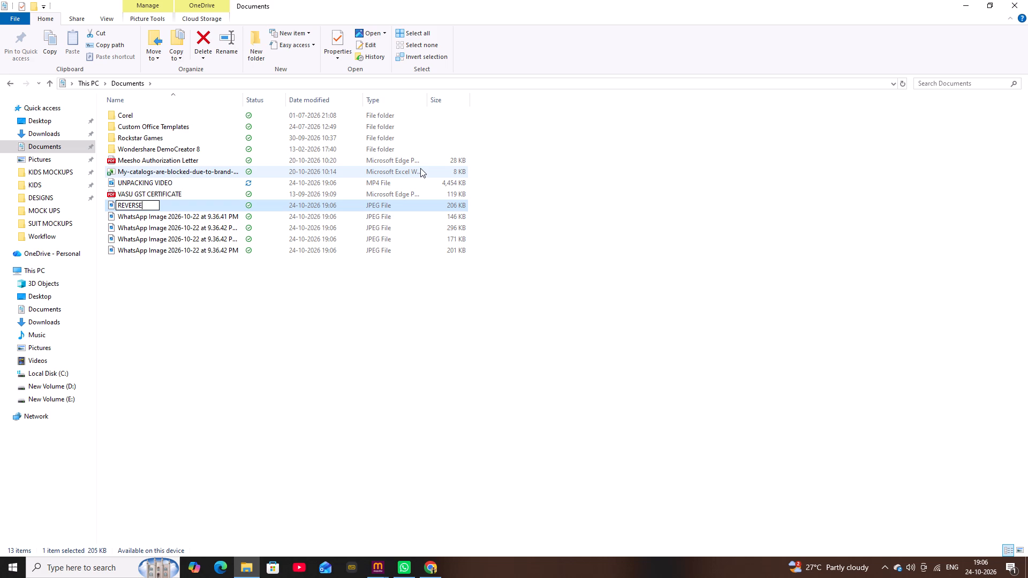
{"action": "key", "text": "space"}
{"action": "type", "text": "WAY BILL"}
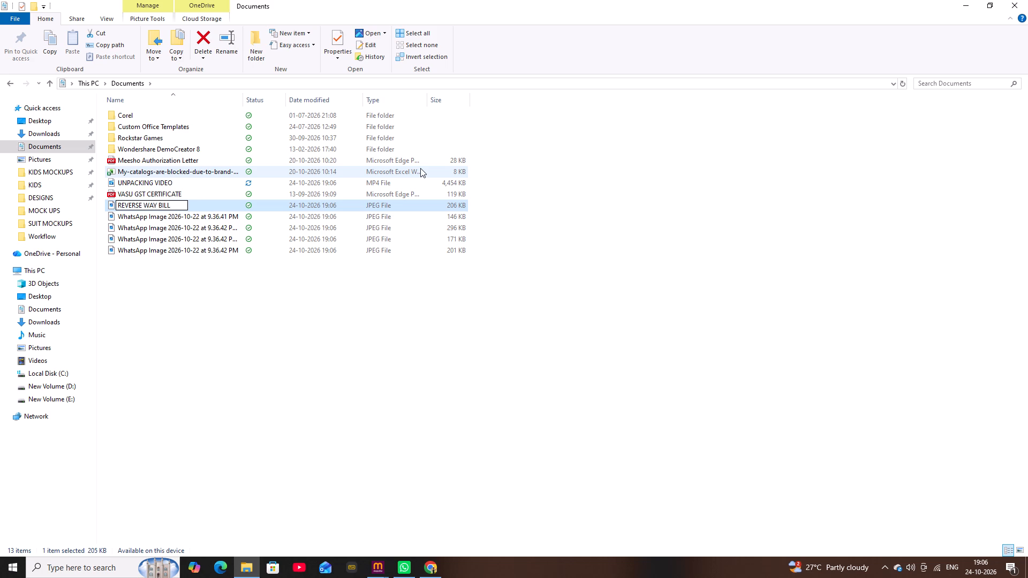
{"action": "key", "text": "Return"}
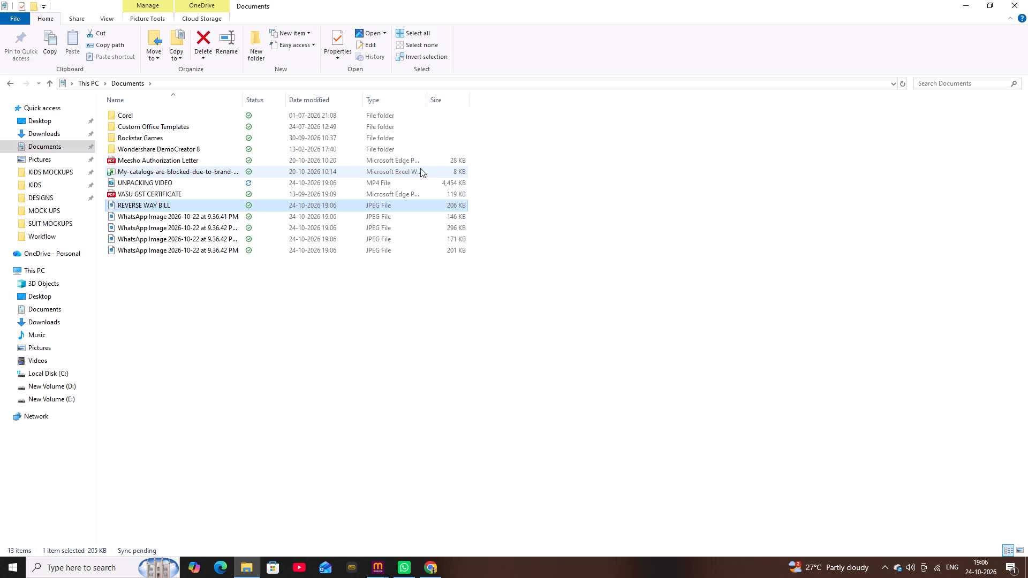
Open the 146 KB WhatsApp image to check it, and rename the file as BARCODE IMAGE.
{"action": "double_click", "coordinate": [153, 217]}
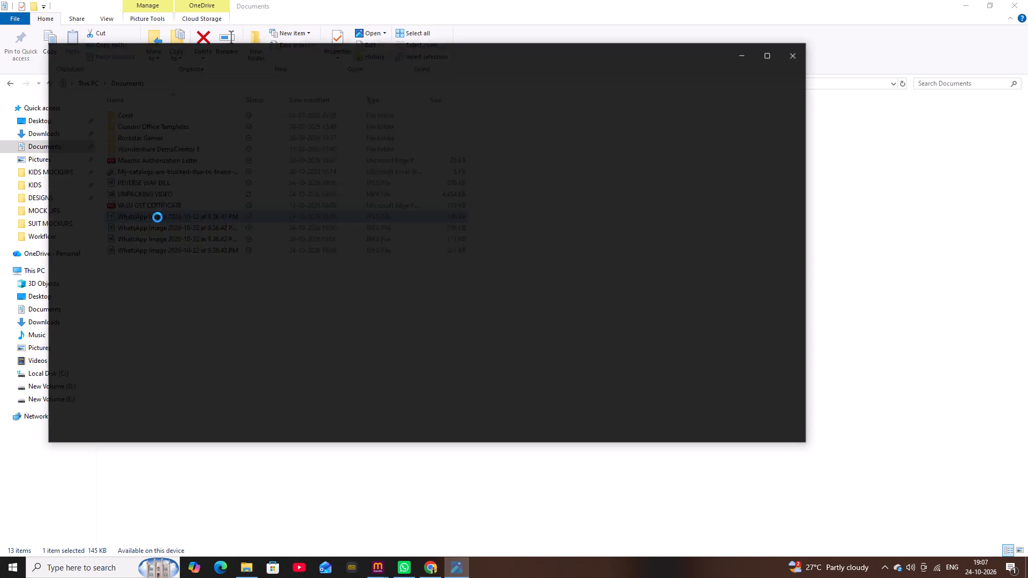
{"action": "left_click", "coordinate": [788, 56]}
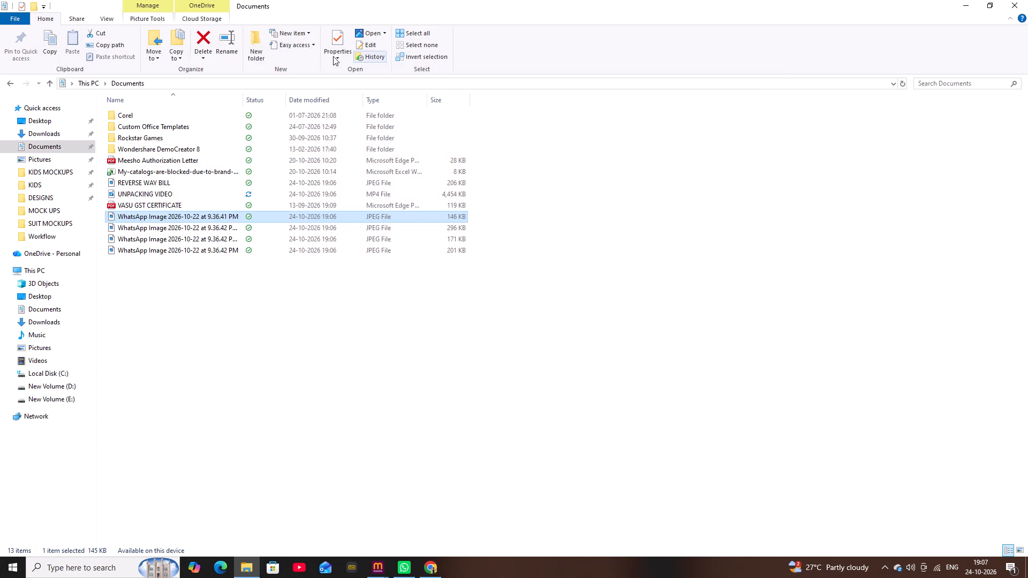
{"action": "left_click", "coordinate": [232, 44]}
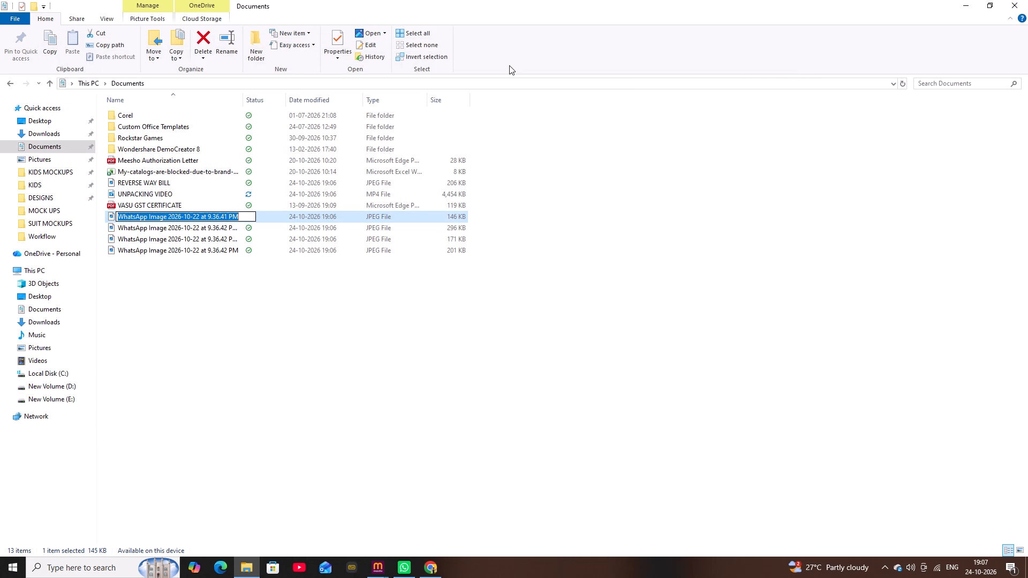
{"action": "key", "text": "BackSpace"}
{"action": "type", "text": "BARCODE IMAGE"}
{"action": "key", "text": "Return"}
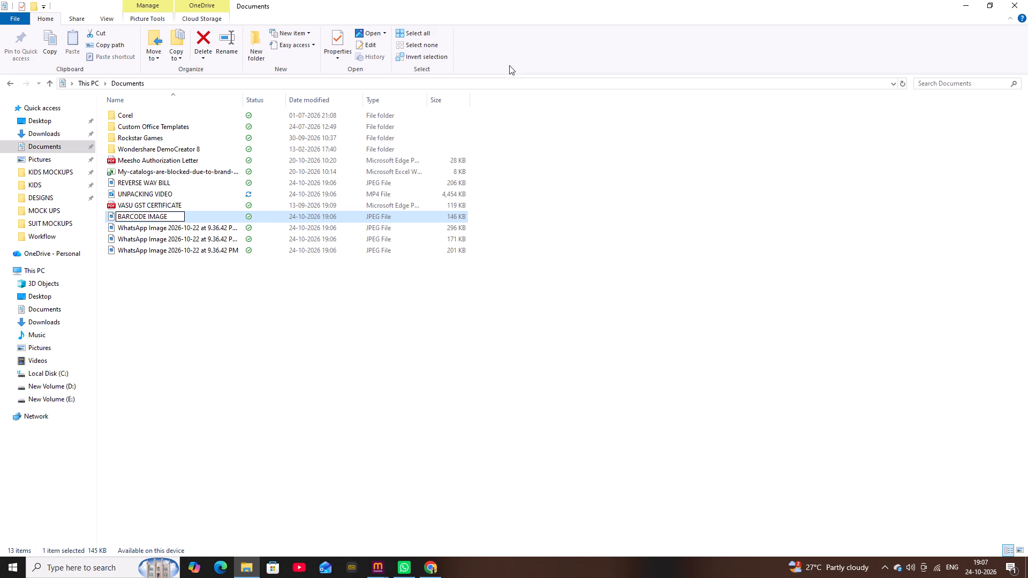
Check the three remaining WhatsApp images and rename the 296 KB one as PRODUCT IMAGE 1.
{"action": "double_click", "coordinate": [163, 227]}
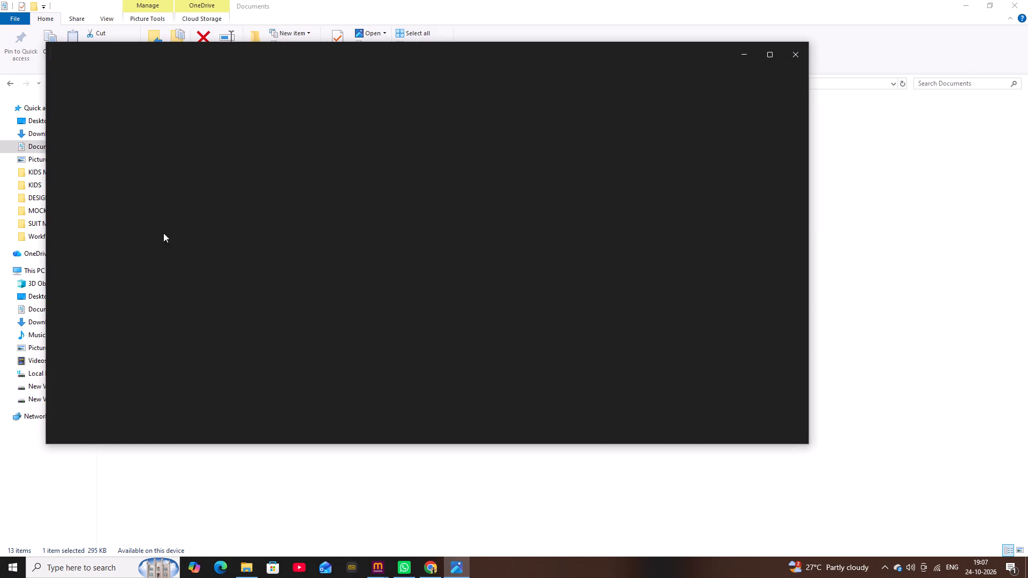
{"action": "left_click", "coordinate": [787, 55]}
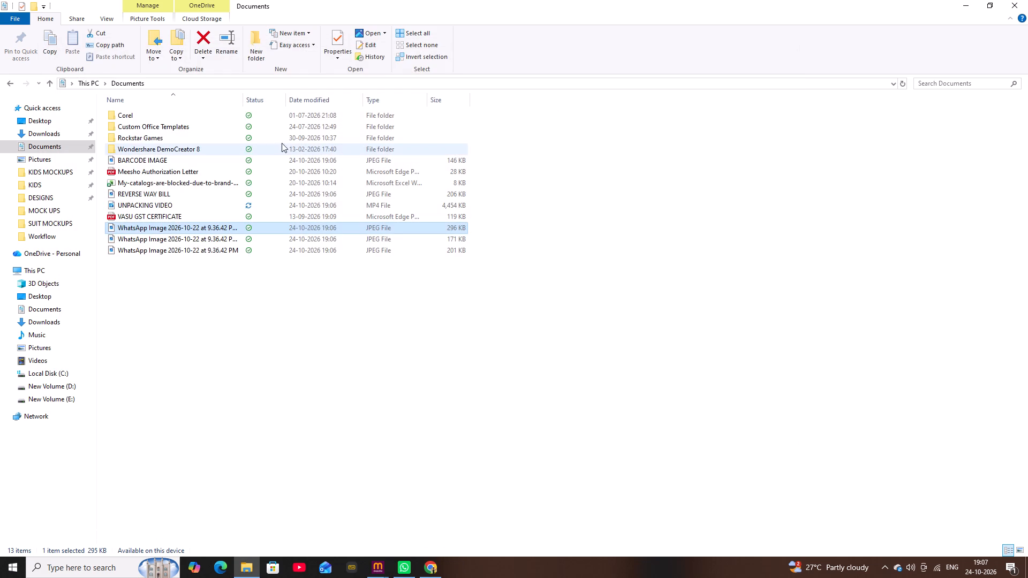
{"action": "double_click", "coordinate": [182, 238]}
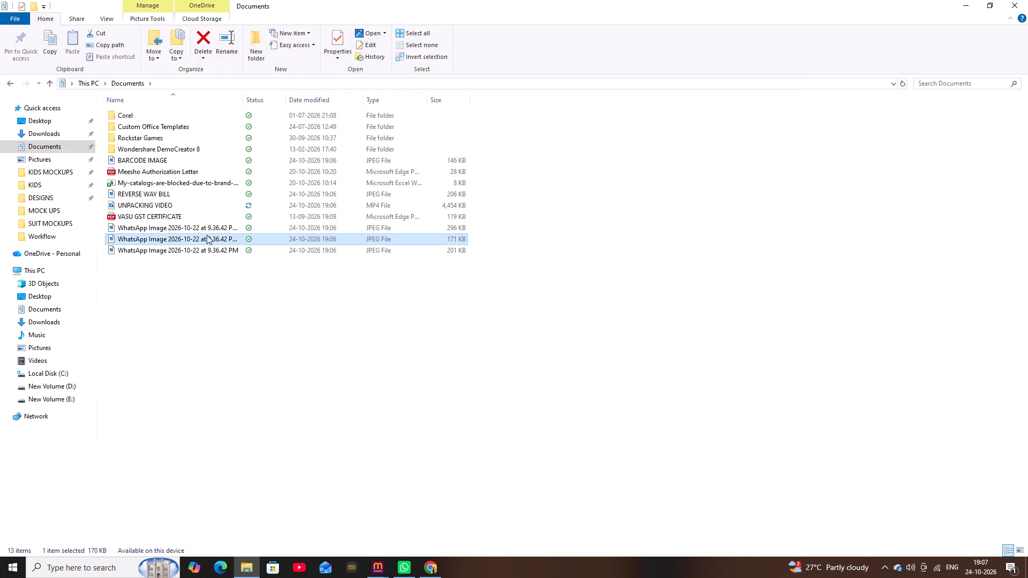
{"action": "left_click", "coordinate": [797, 59]}
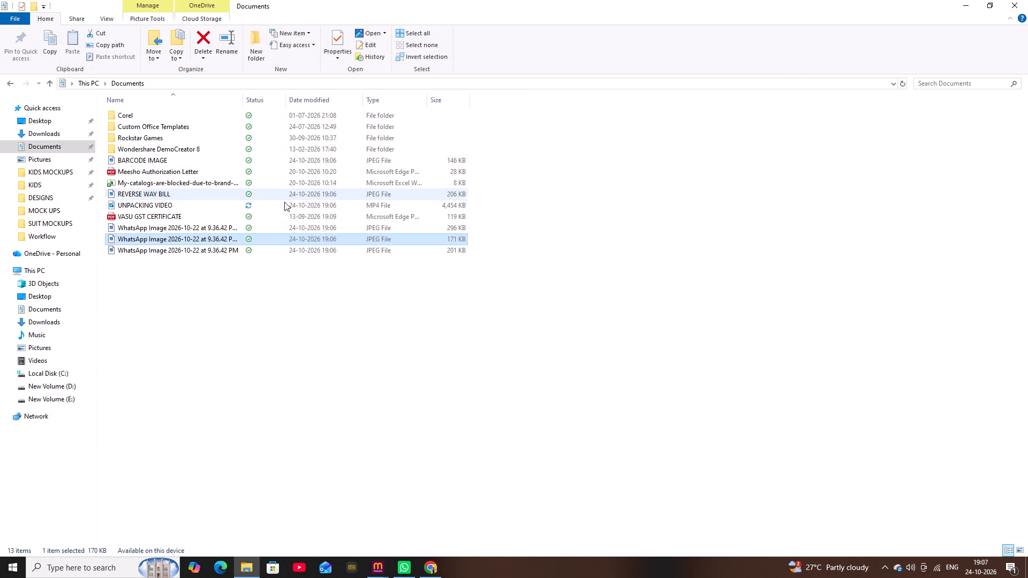
{"action": "double_click", "coordinate": [229, 247]}
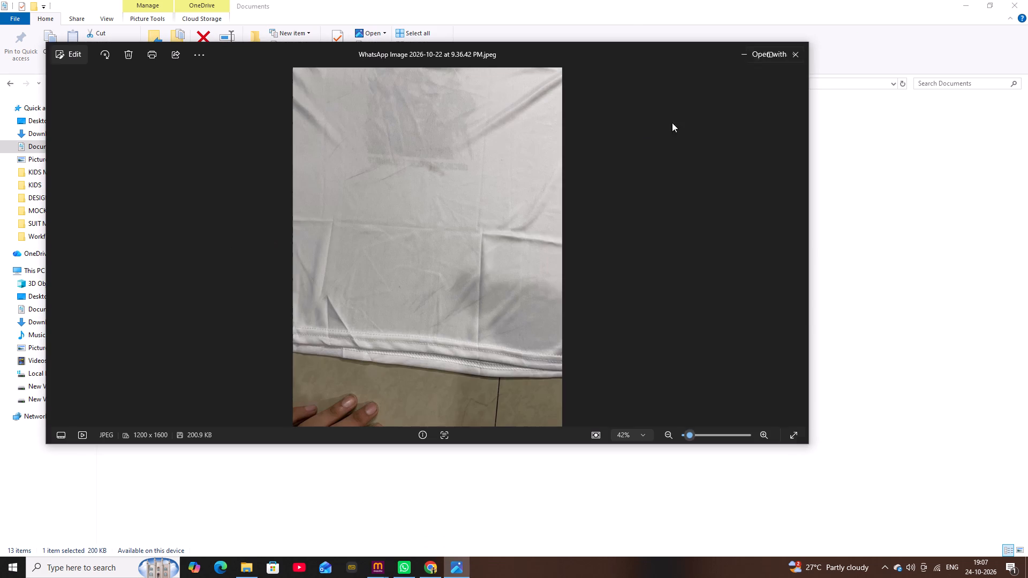
{"action": "left_click", "coordinate": [791, 50]}
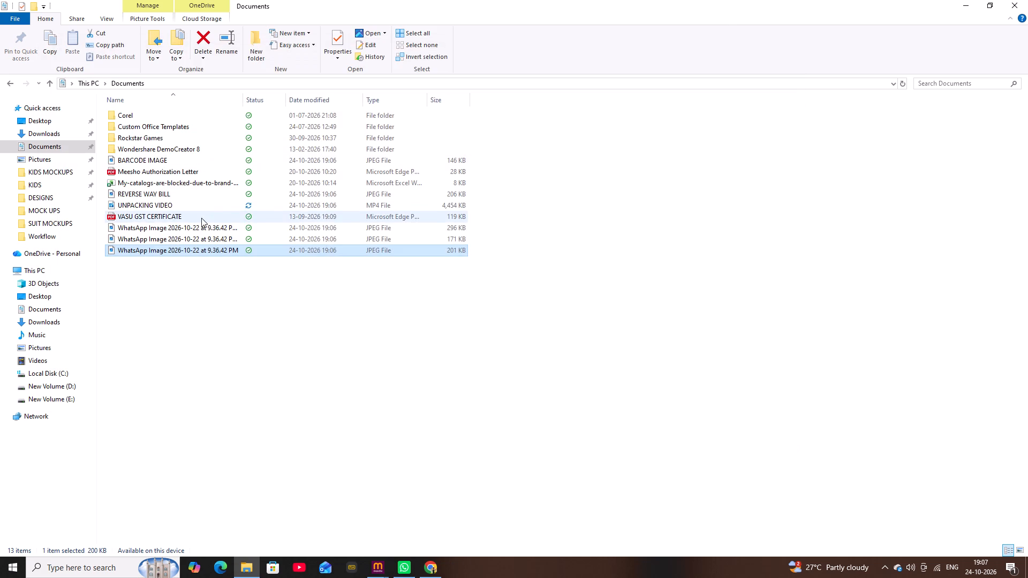
{"action": "left_click", "coordinate": [193, 223]}
{"action": "left_click", "coordinate": [232, 37]}
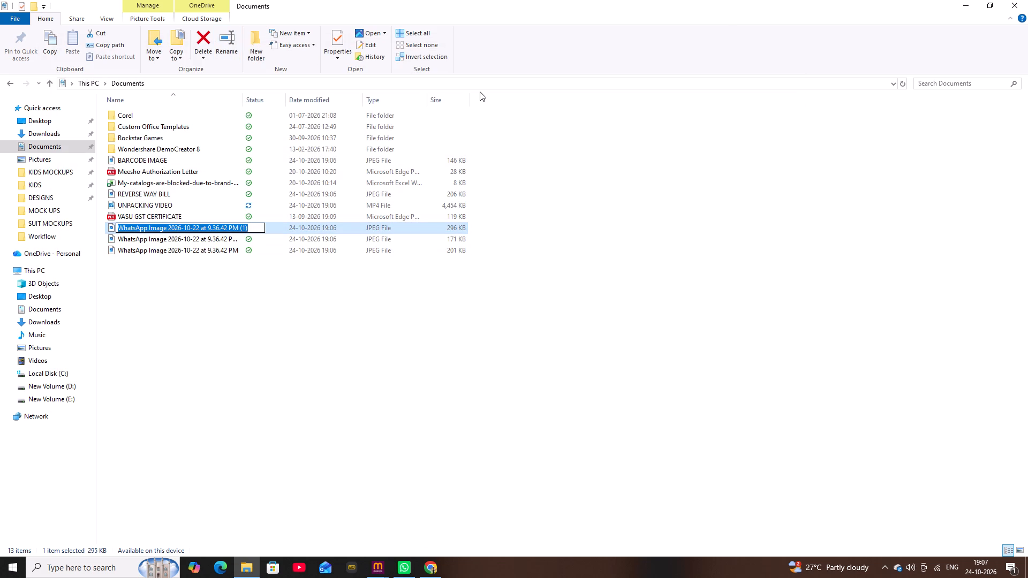
{"action": "key", "text": "BackSpace"}
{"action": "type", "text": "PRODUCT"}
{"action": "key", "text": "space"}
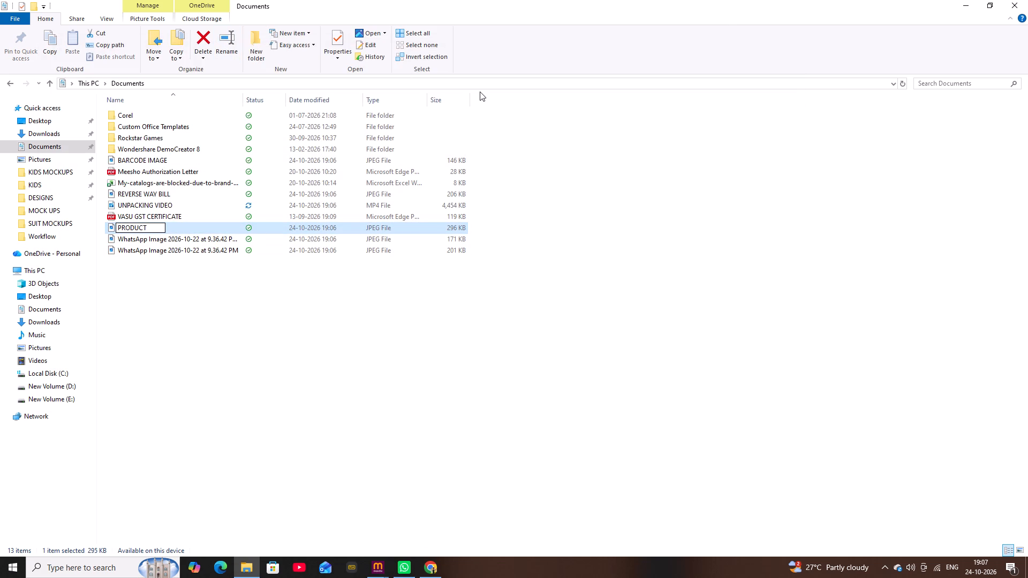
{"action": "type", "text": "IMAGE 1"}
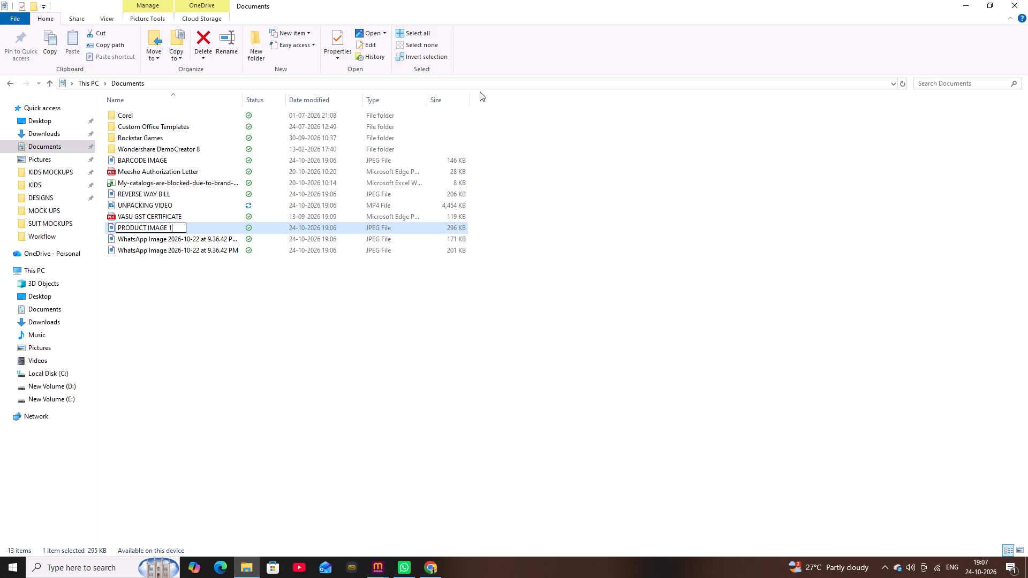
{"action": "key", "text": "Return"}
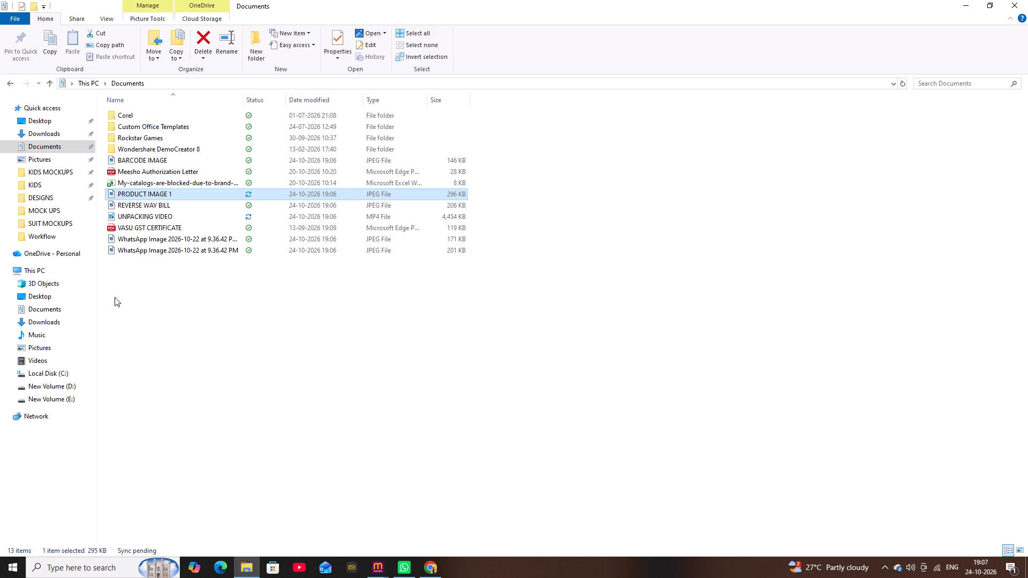
Rename the WhatsApp image ending in (2) in Documents as PRODUCT IMAGE 2.
{"action": "left_click", "coordinate": [184, 241]}
{"action": "left_click", "coordinate": [234, 37]}
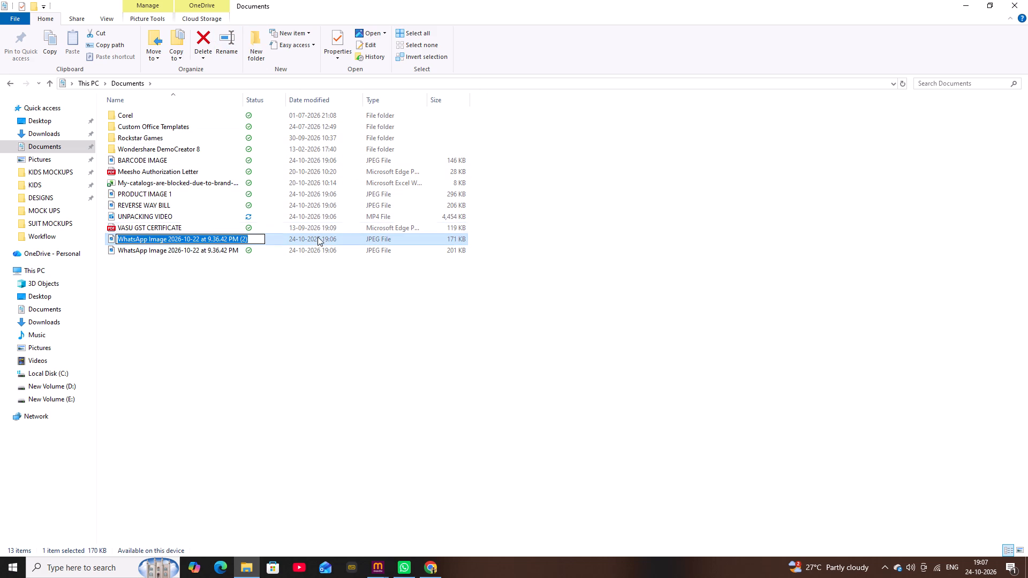
{"action": "key", "text": "BackSpace"}
{"action": "type", "text": "PRODUCT IMAGE 2"}
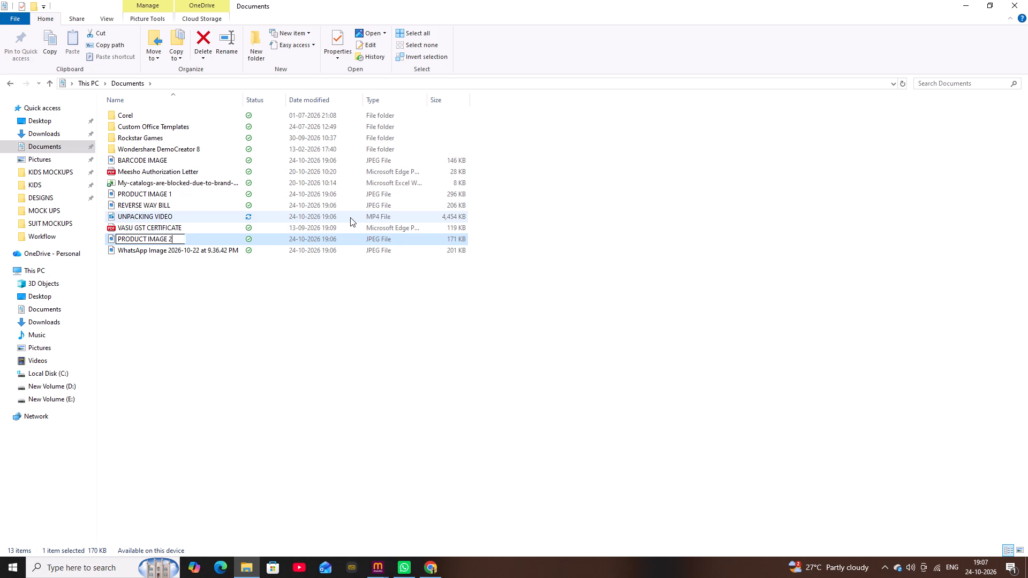
{"action": "key", "text": "Return"}
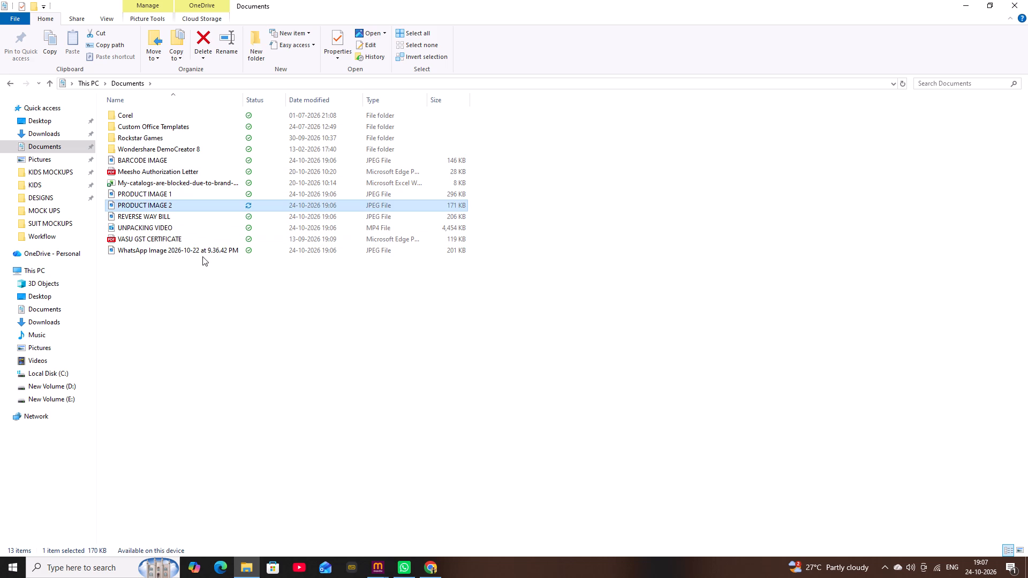
Rename the remaining WhatsApp image in Documents as PRODUCT IMAGE 3.
{"action": "left_click", "coordinate": [203, 250]}
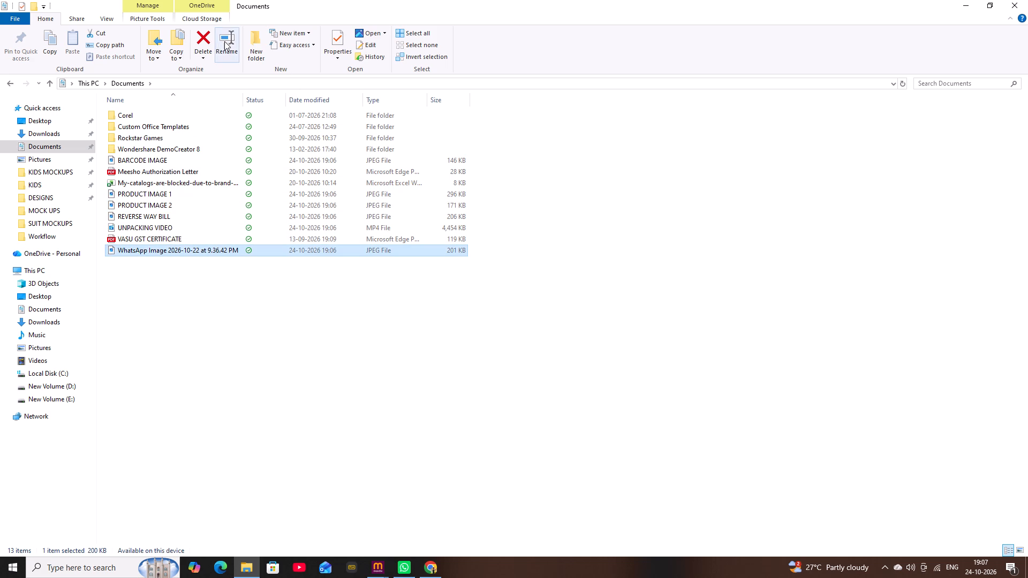
{"action": "left_click", "coordinate": [224, 41]}
{"action": "key", "text": "BackSpace"}
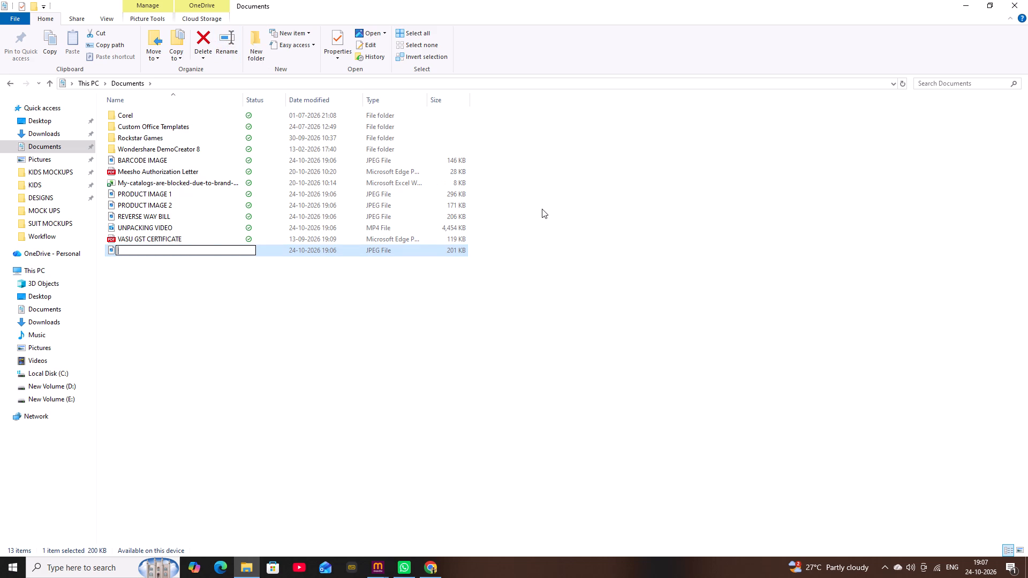
{"action": "type", "text": "PRODUCT IMAGE 3"}
{"action": "key", "text": "Return"}
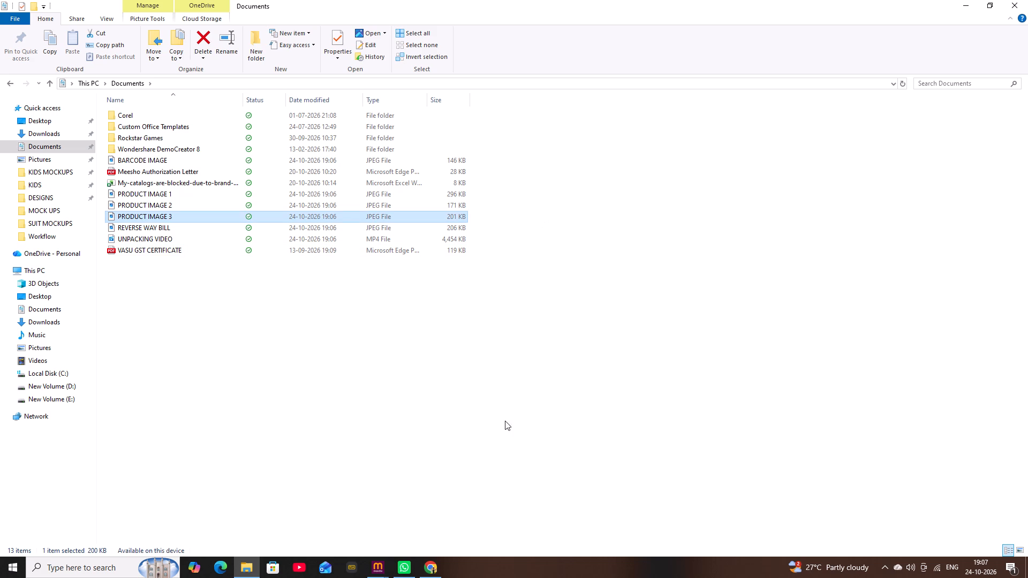
Switch to the Meesho ticket form and upload BARCODE IMAGE from Documents as the Barcode Image.
{"action": "left_click", "coordinate": [414, 535]}
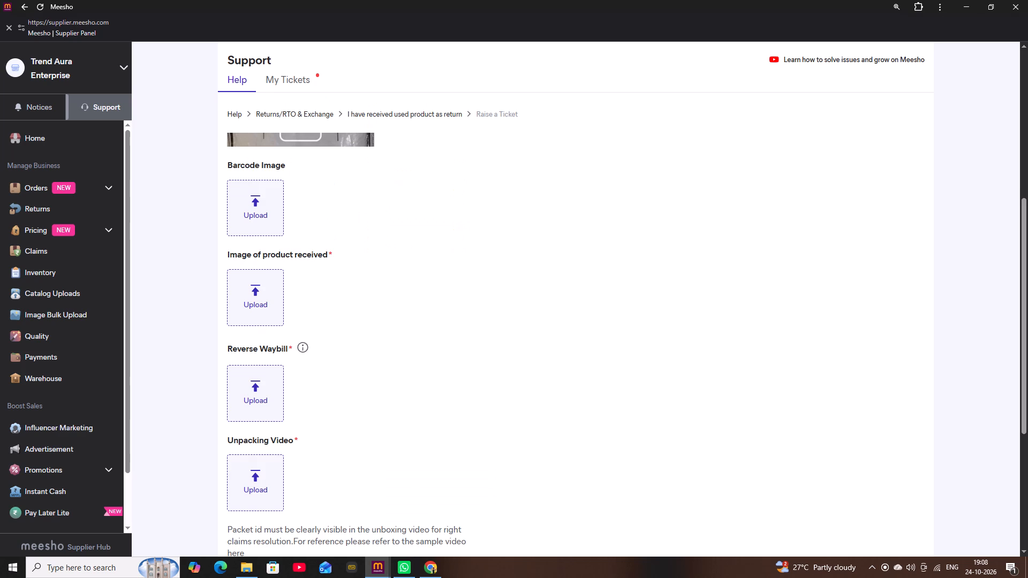
{"action": "scroll", "coordinate": [327, 344], "scroll_direction": "up", "scroll_amount": 6}
{"action": "scroll", "coordinate": [374, 351], "scroll_direction": "down", "scroll_amount": 5}
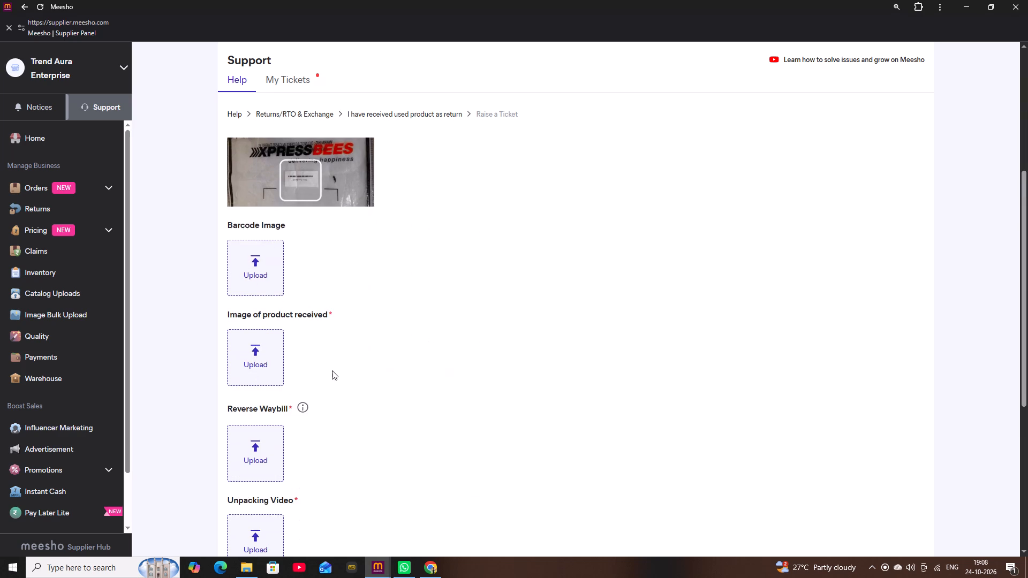
{"action": "left_click", "coordinate": [256, 283]}
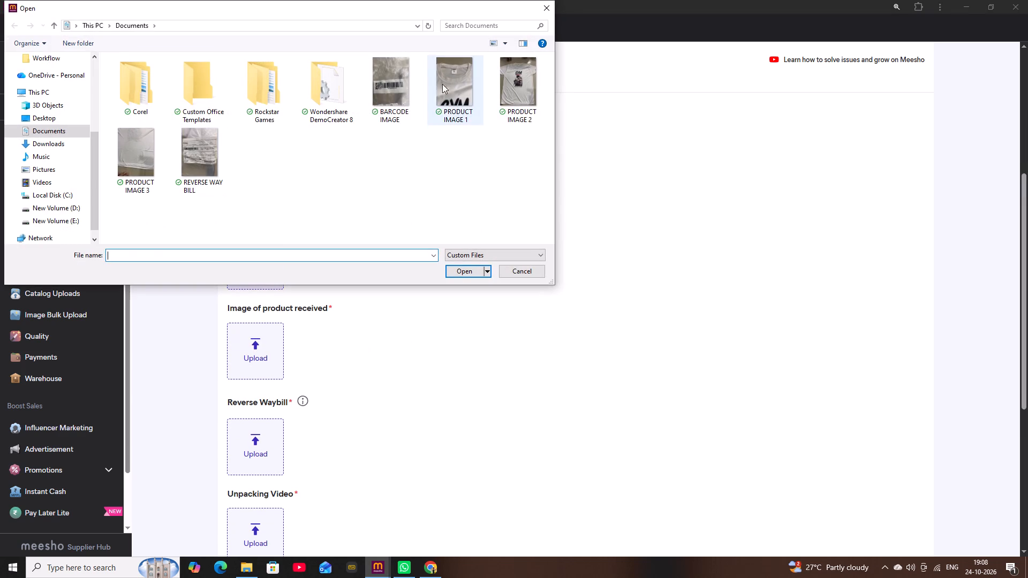
{"action": "left_click", "coordinate": [408, 89]}
{"action": "left_click", "coordinate": [462, 269]}
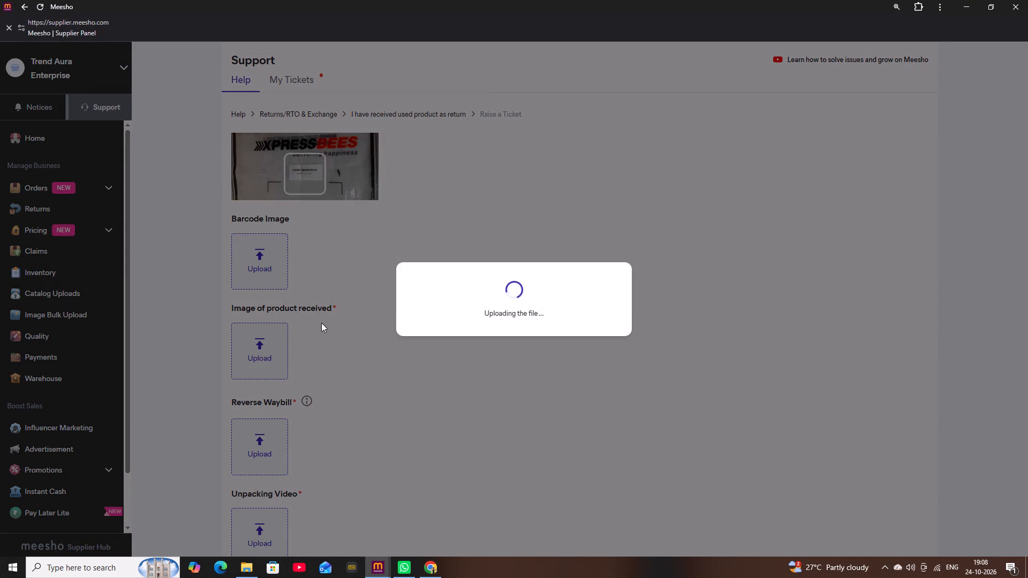
Upload PRODUCT IMAGE 1, PRODUCT IMAGE 2 and PRODUCT IMAGE 3 as the images of the product received.
{"action": "scroll", "coordinate": [351, 325], "scroll_direction": "down", "scroll_amount": 2}
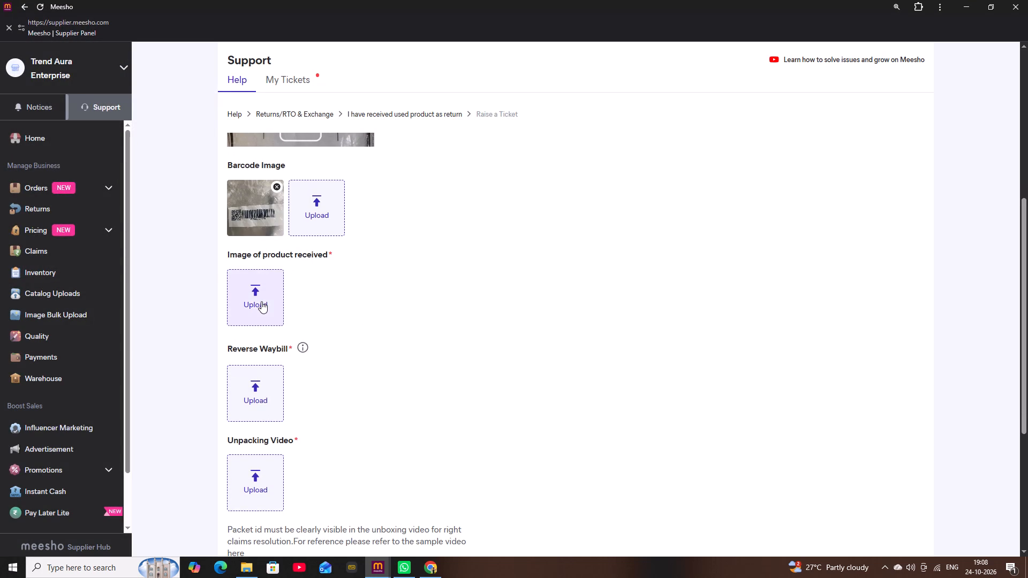
{"action": "left_click", "coordinate": [261, 301]}
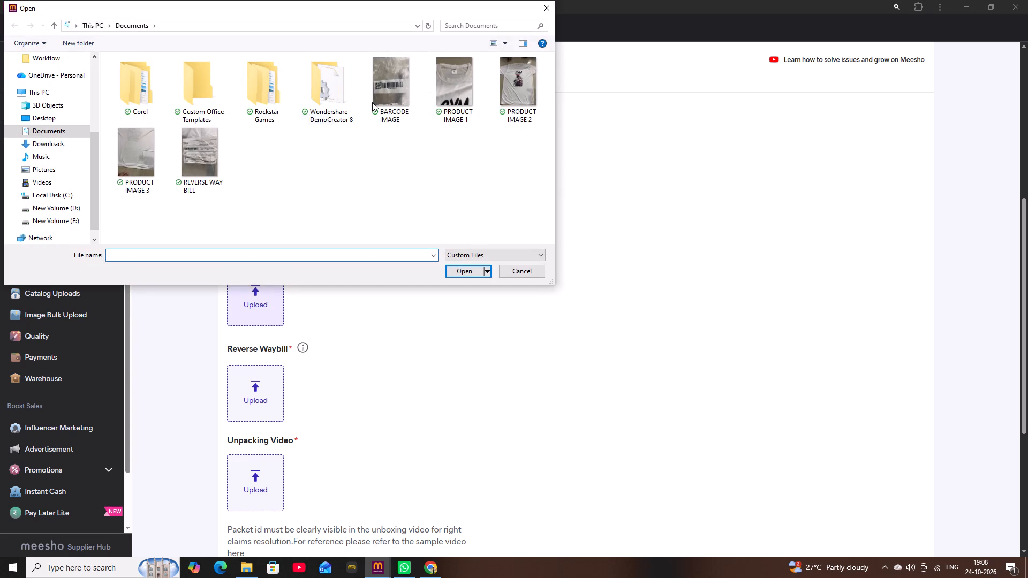
{"action": "left_click", "coordinate": [463, 76]}
{"action": "left_click", "coordinate": [477, 278]}
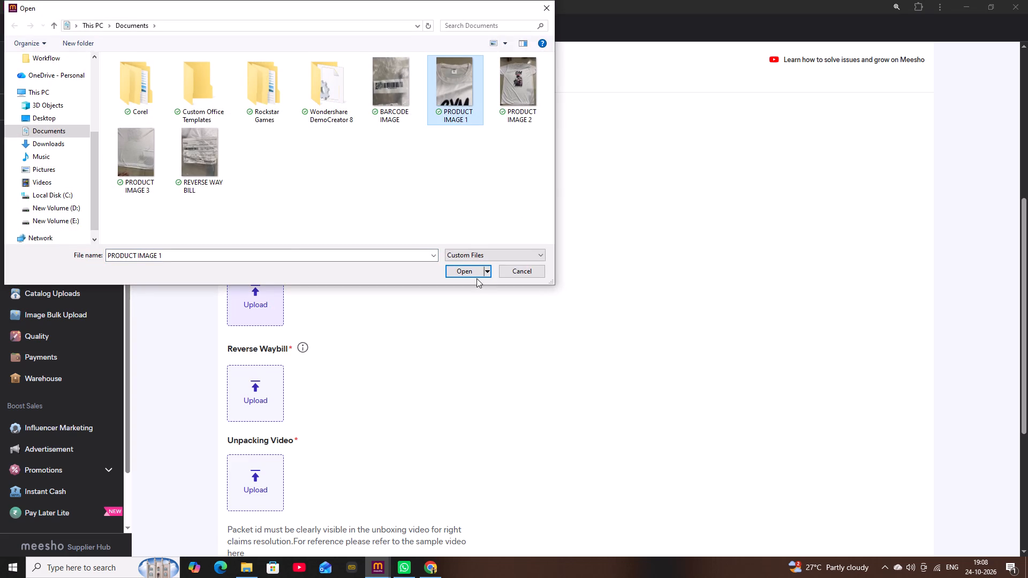
{"action": "left_click", "coordinate": [473, 265]}
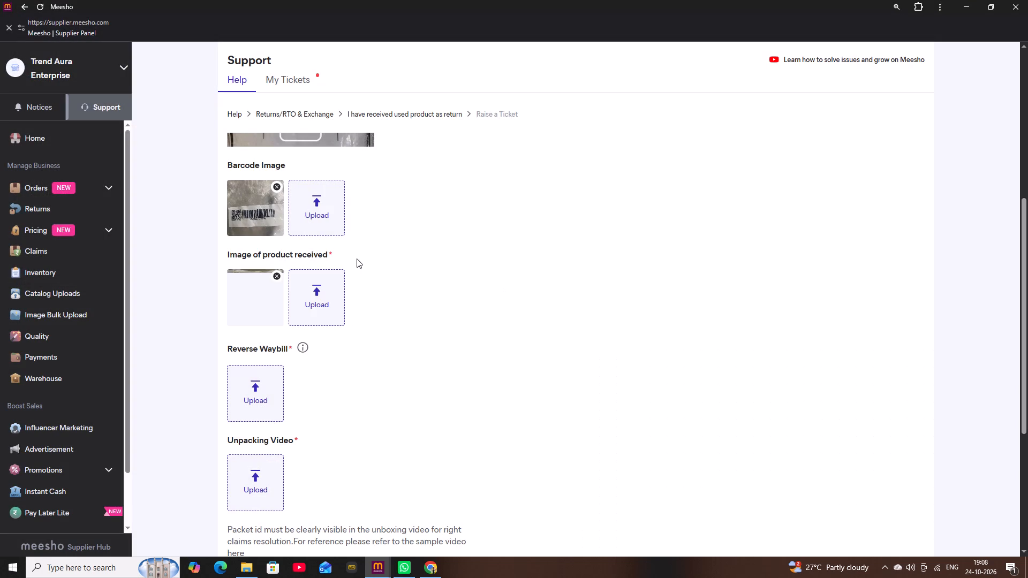
{"action": "left_click", "coordinate": [325, 280]}
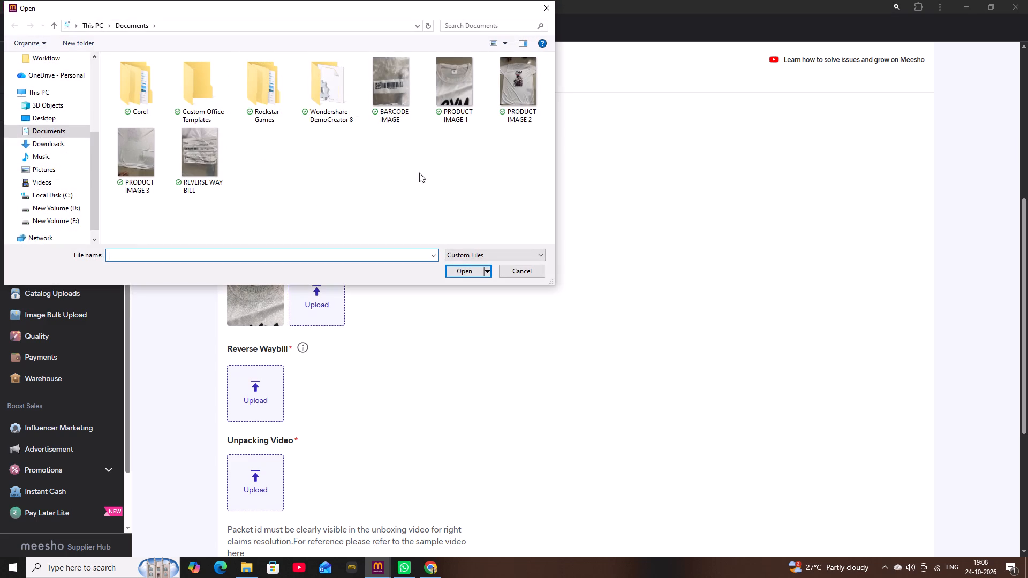
{"action": "left_click", "coordinate": [513, 84]}
{"action": "left_click", "coordinate": [471, 272]}
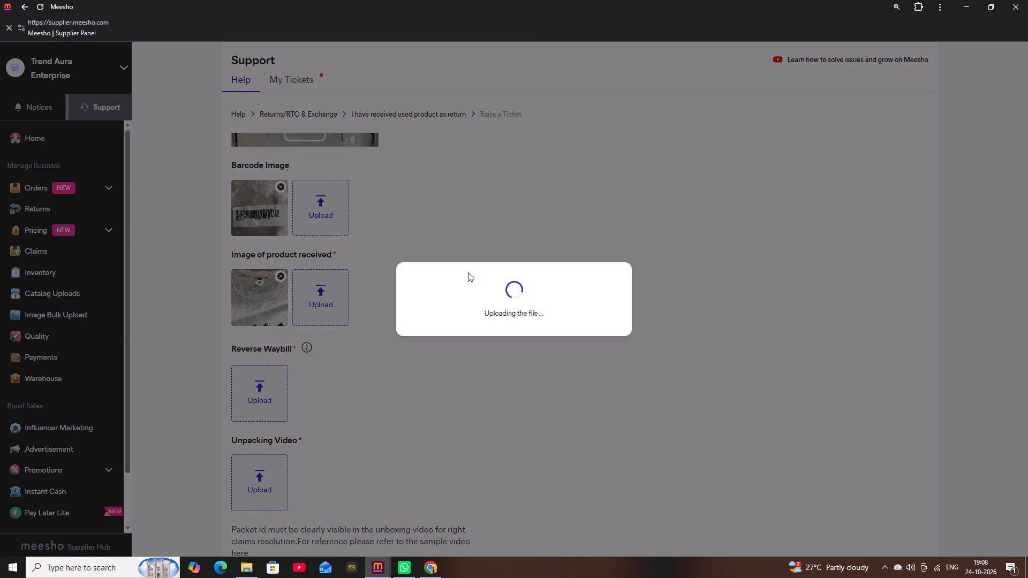
{"action": "left_click", "coordinate": [395, 299]}
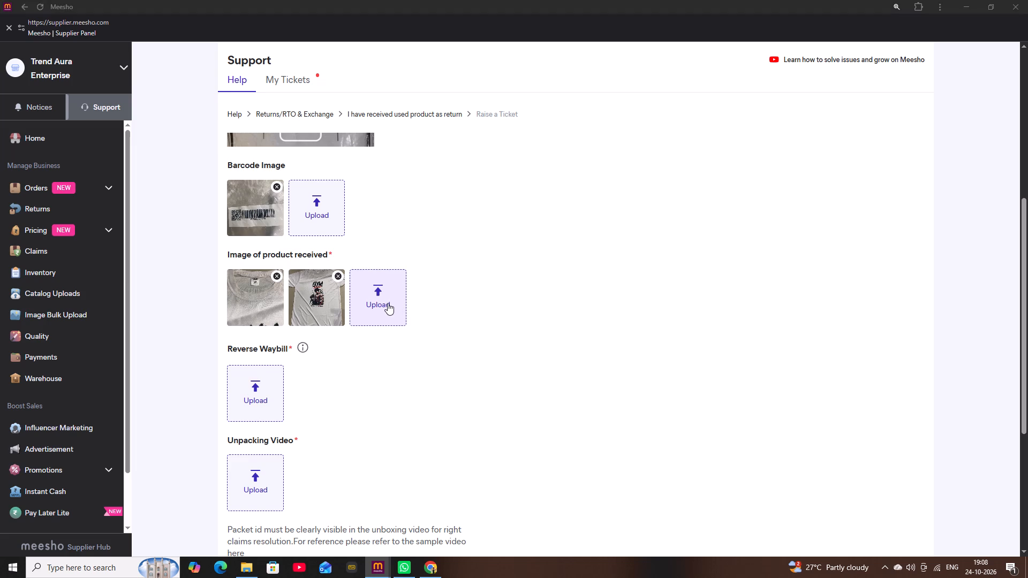
{"action": "left_click", "coordinate": [143, 173]}
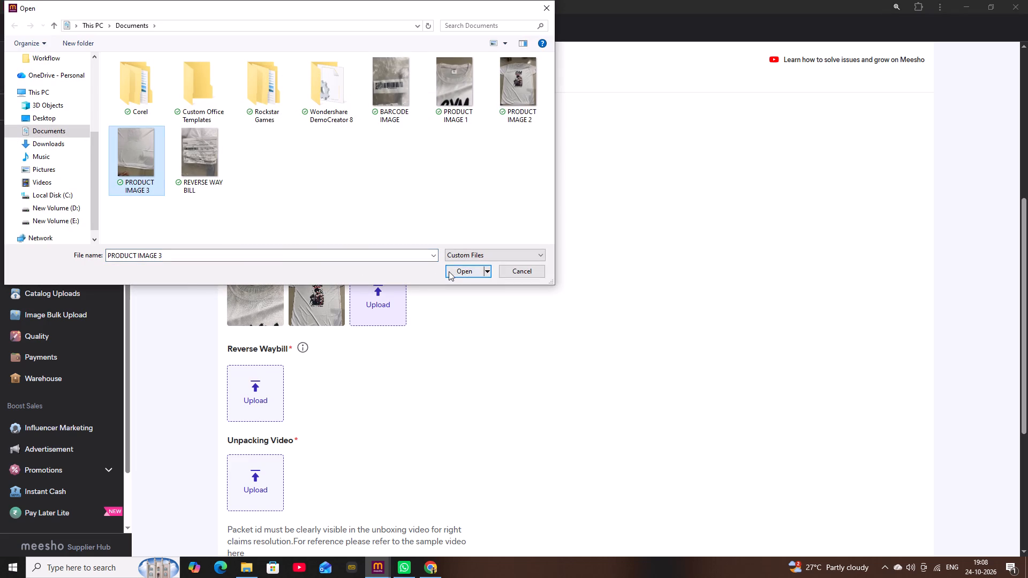
{"action": "left_click", "coordinate": [449, 271]}
Upload the REVERSE WAY BILL file from Documents as the ticket's Reverse Waybill.
{"action": "scroll", "coordinate": [315, 377], "scroll_direction": "down", "scroll_amount": 2}
{"action": "left_click", "coordinate": [262, 304]}
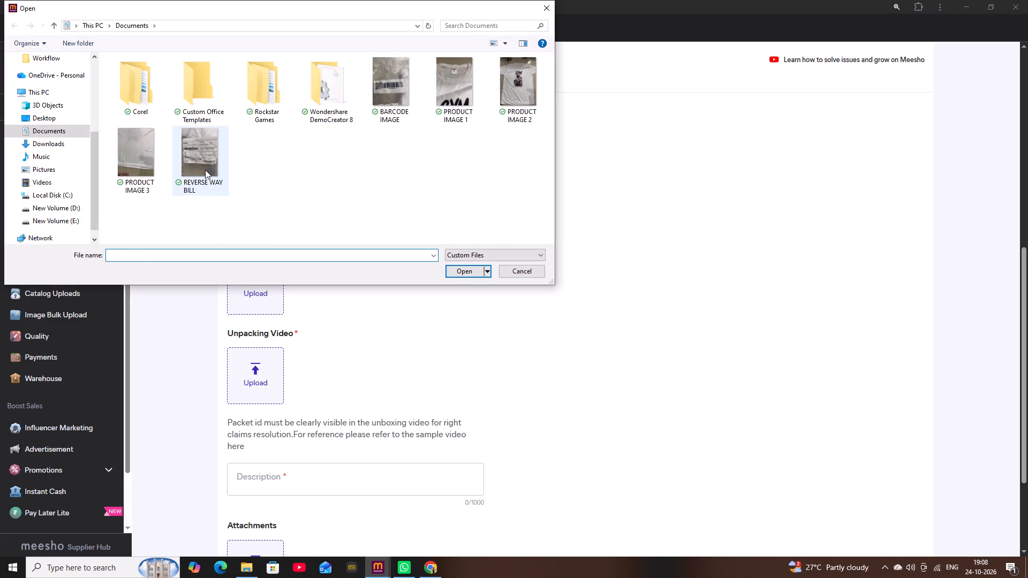
{"action": "left_click", "coordinate": [205, 170]}
{"action": "left_click", "coordinate": [473, 269]}
Upload the UNPACKING VIDEO file from Documents as the ticket's Unpacking Video.
{"action": "scroll", "coordinate": [387, 323], "scroll_direction": "down", "scroll_amount": 1}
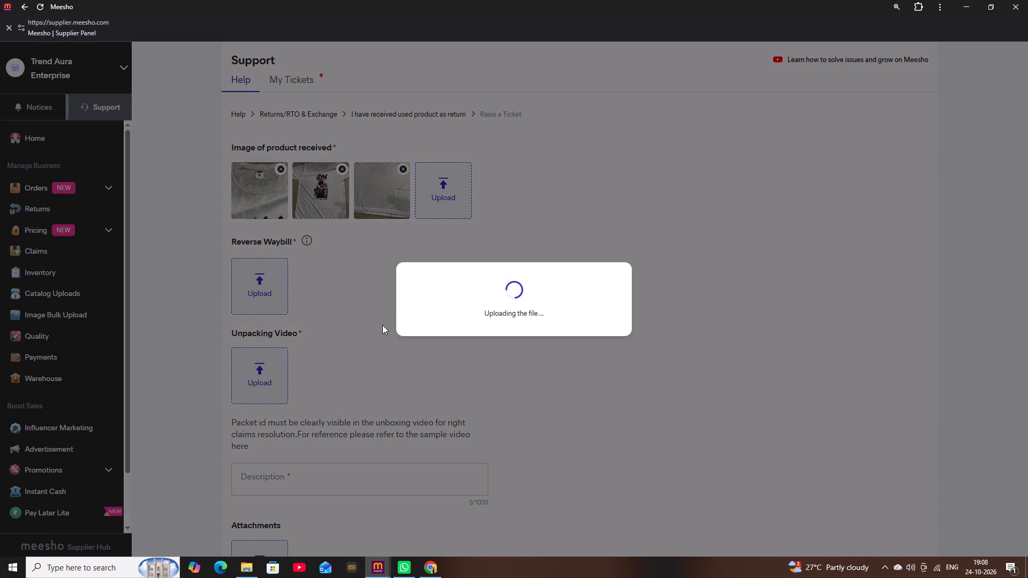
{"action": "scroll", "coordinate": [339, 348], "scroll_direction": "down", "scroll_amount": 2}
{"action": "left_click", "coordinate": [271, 368]}
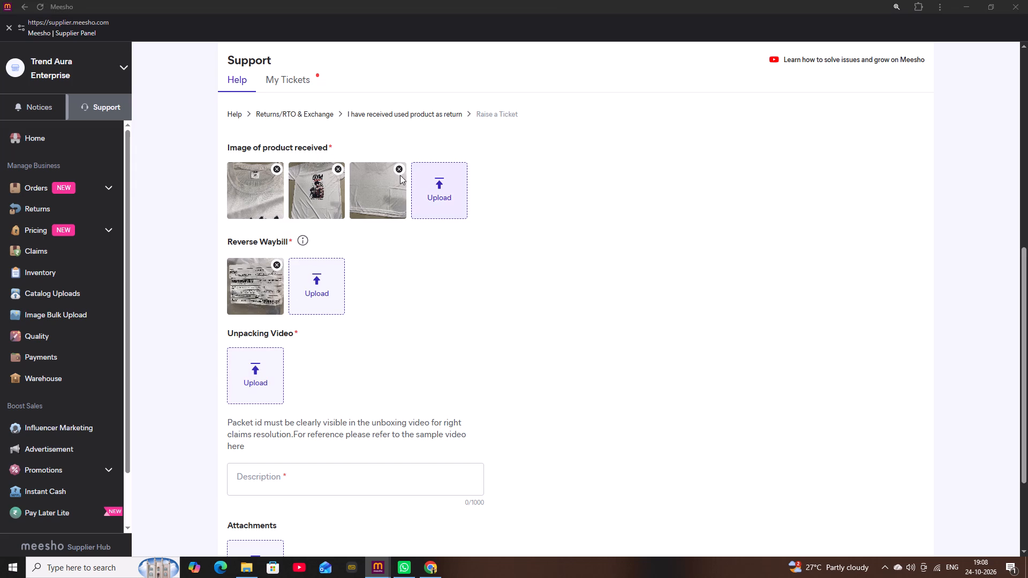
{"action": "left_click", "coordinate": [167, 122]}
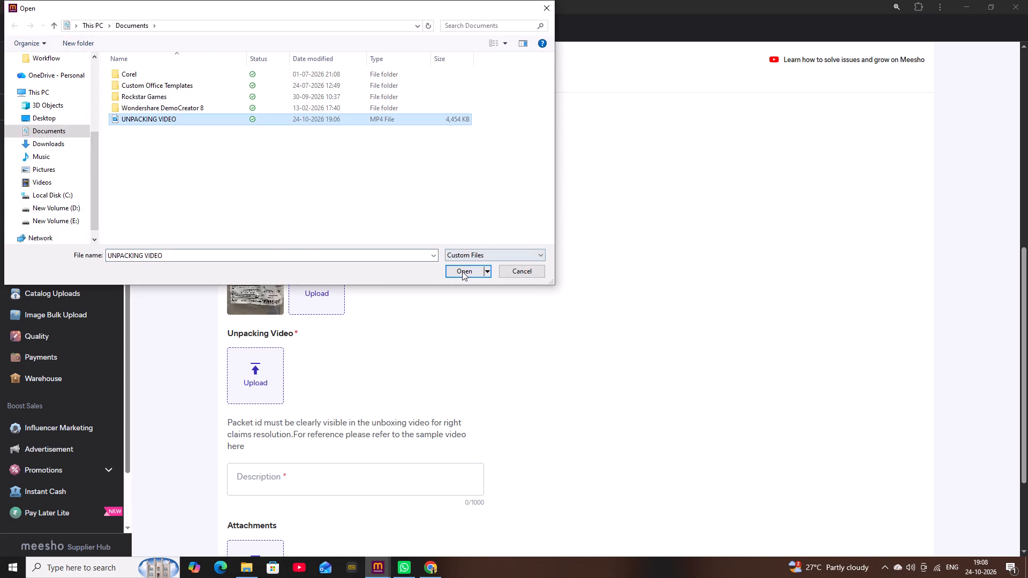
{"action": "left_click", "coordinate": [462, 271]}
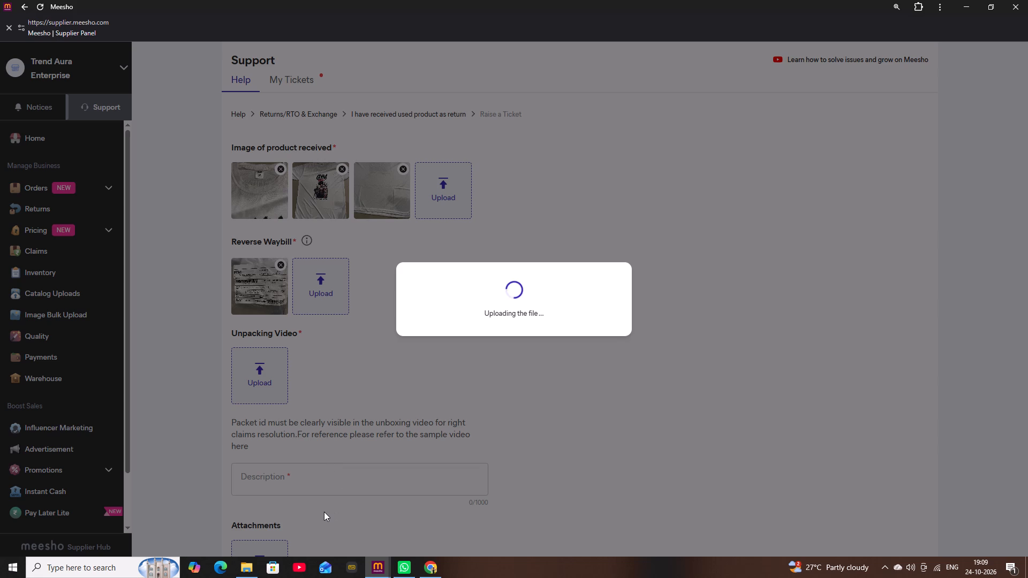
Enter the description "I RECIEVED USED PRODUCT AS RETURN, PRODUCT HAS MANY STAINS ON COLLAR SIDE AND ALL OVER PRODUCT AND PRODUCT ARE VERY DIRTY.".
{"action": "scroll", "coordinate": [323, 512], "scroll_direction": "down", "scroll_amount": 1}
{"action": "scroll", "coordinate": [309, 557], "scroll_direction": "down", "scroll_amount": 2}
{"action": "scroll", "coordinate": [263, 577], "scroll_direction": "down", "scroll_amount": 1}
{"action": "left_click", "coordinate": [288, 473]}
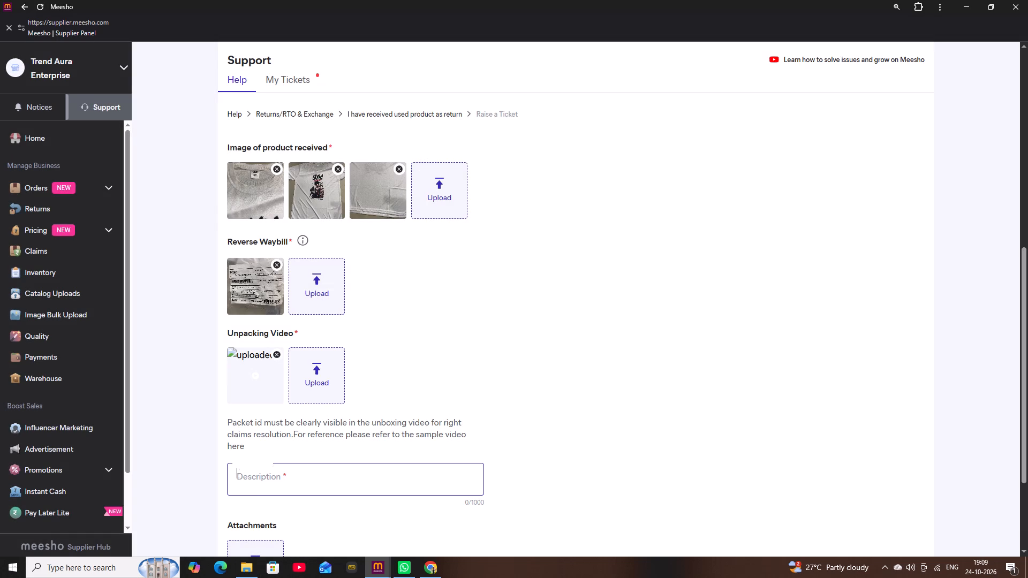
{"action": "type", "text": "I RECIE"}
{"action": "type", "text": "VED USED PRODUCT AS RETURN"}
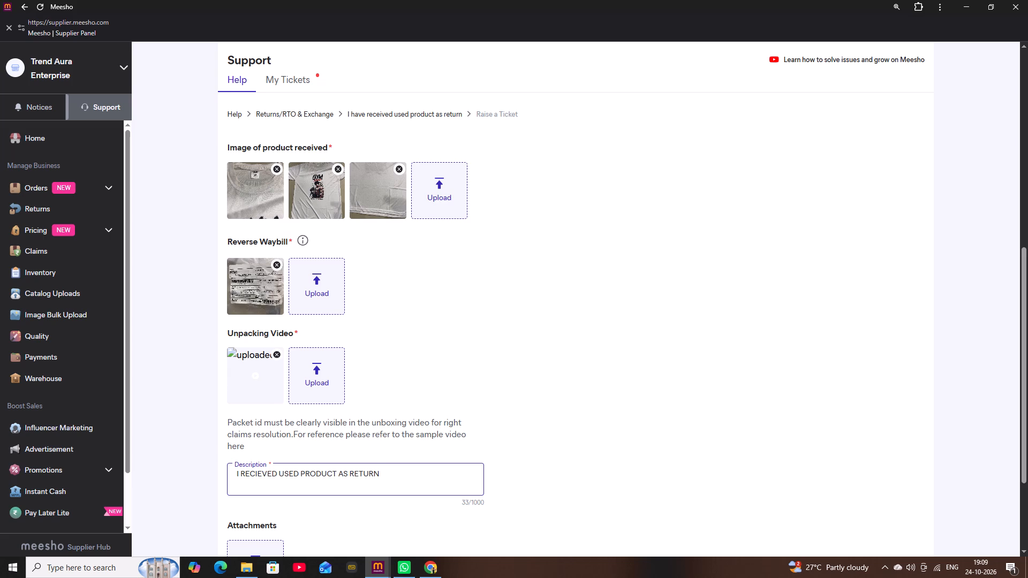
{"action": "type", "text": ","}
{"action": "key", "text": "space"}
{"action": "type", "text": "PRODUCT HAS MANY STAINS ON"}
{"action": "key", "text": "space"}
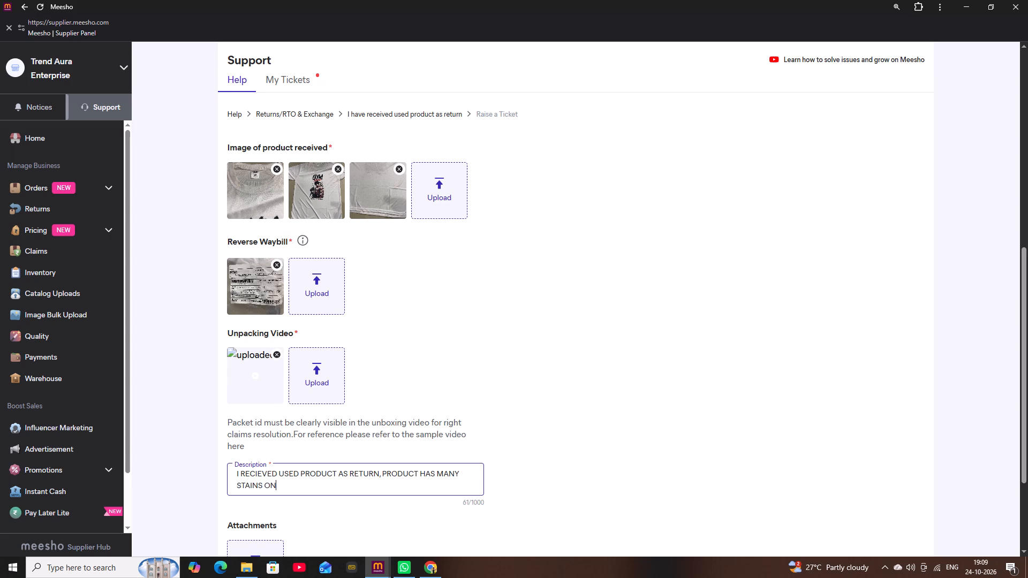
{"action": "type", "text": "COLLA"}
{"action": "type", "text": "R SIDE A"}
{"action": "type", "text": "ND ALL OVER TSHIRT"}
{"action": "key", "text": "BackSpace"}
{"action": "key", "text": "BackSpace"}
{"action": "key", "text": "BackSpace"}
{"action": "key", "text": "BackSpace"}
{"action": "key", "text": "BackSpace"}
{"action": "key", "text": "BackSpace"}
{"action": "type", "text": "PRODUCT AND PRODDU"}
{"action": "key", "text": "BackSpace"}
{"action": "key", "text": "BackSpace"}
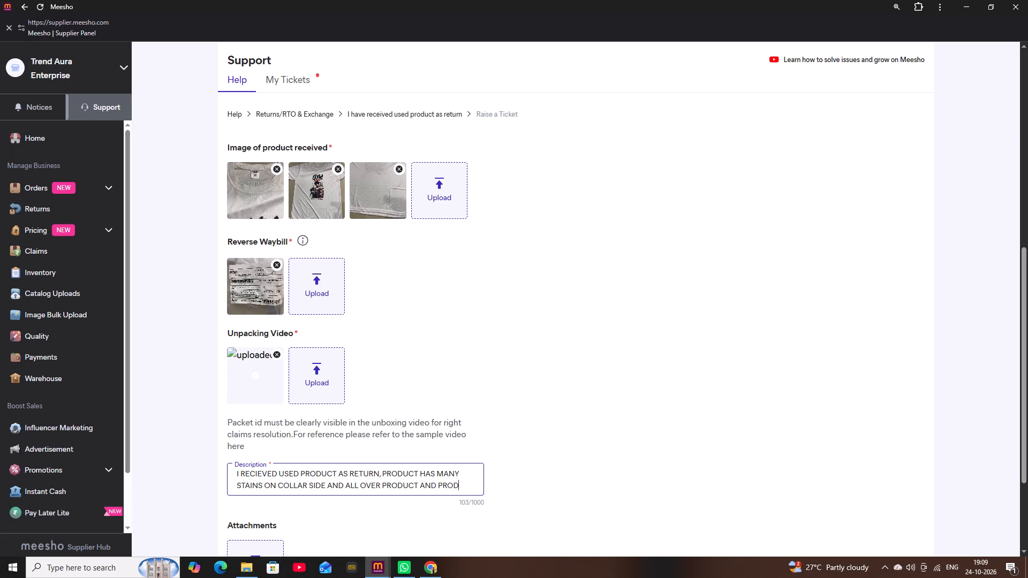
{"action": "type", "text": "UCT"}
{"action": "key", "text": "space"}
{"action": "type", "text": "ARE VER"}
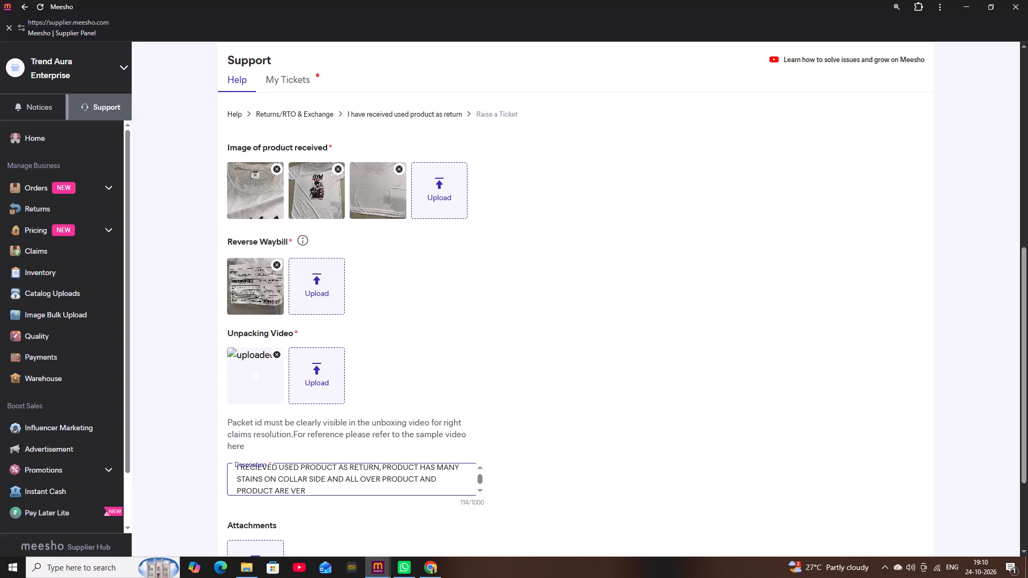
{"action": "type", "text": "Y DIRTY"}
{"action": "key", "text": "period"}
Submit the completed used-product return ticket without additional attachments.
{"action": "scroll", "coordinate": [276, 374], "scroll_direction": "down", "scroll_amount": 1}
{"action": "scroll", "coordinate": [588, 414], "scroll_direction": "down", "scroll_amount": 2}
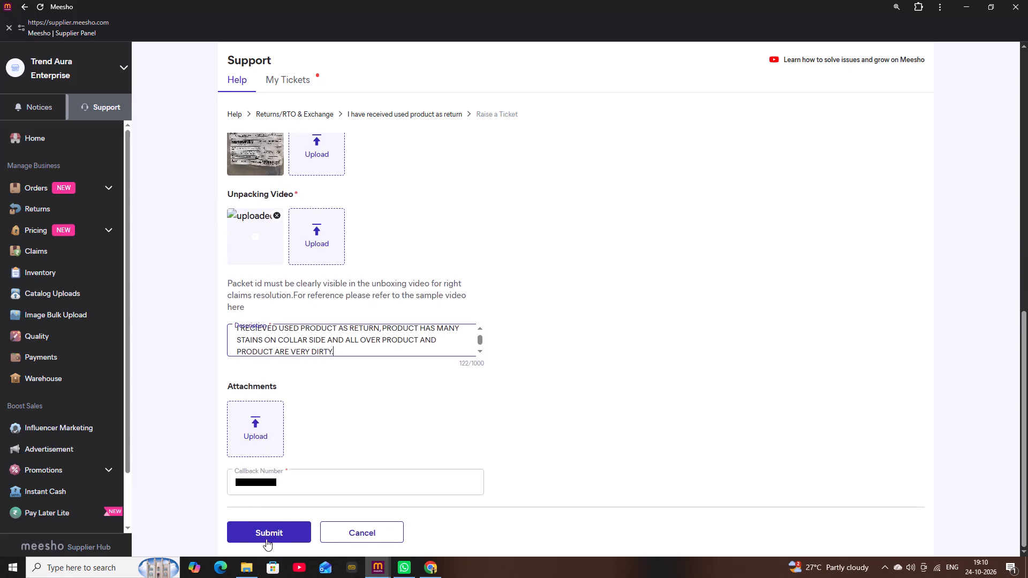
{"action": "left_click", "coordinate": [270, 536]}
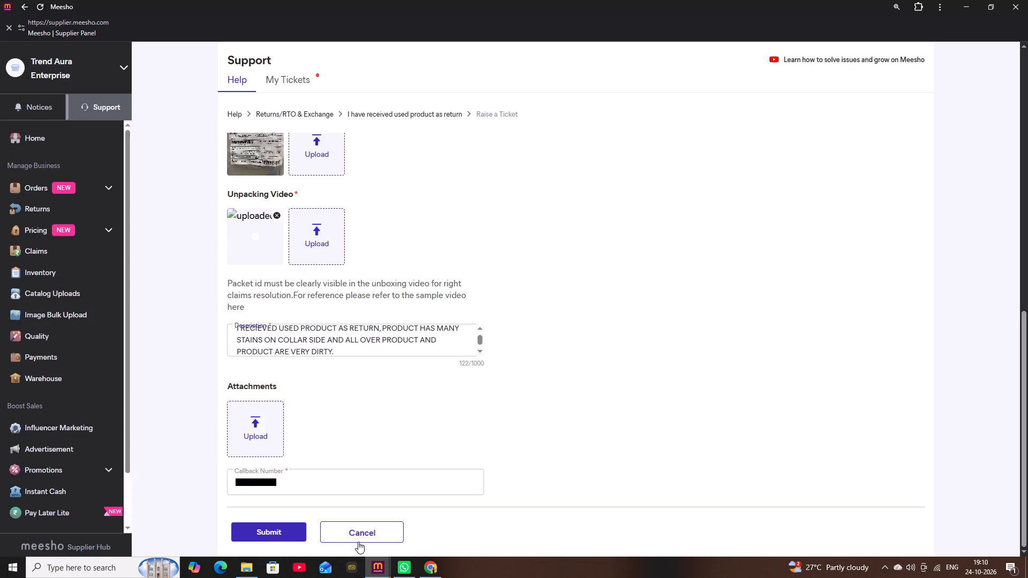
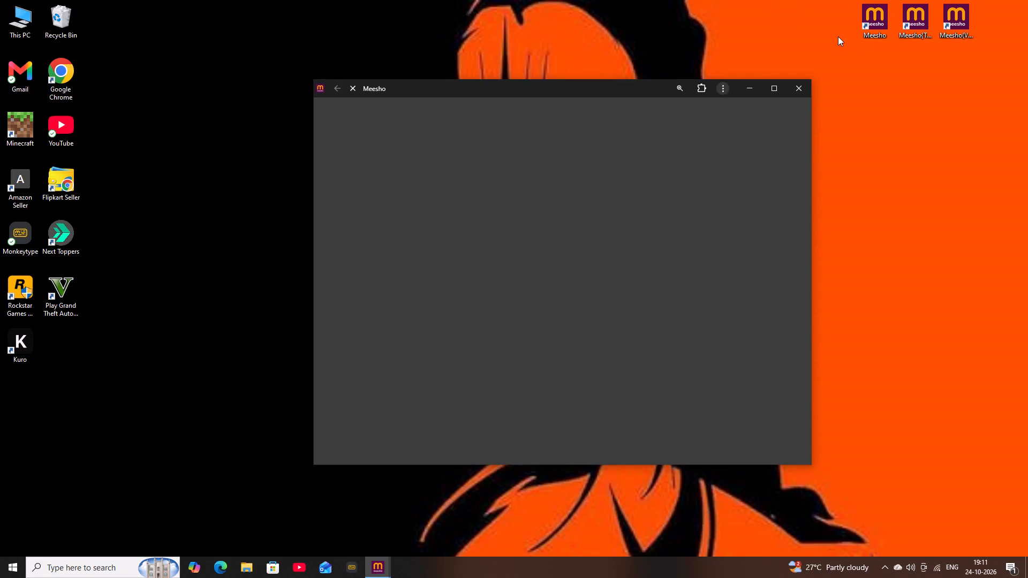
Reopen the Meesho supplier panel for Trend Aura Enterprise and review the first page of raised support tickets.
{"action": "left_click", "coordinate": [776, 89]}
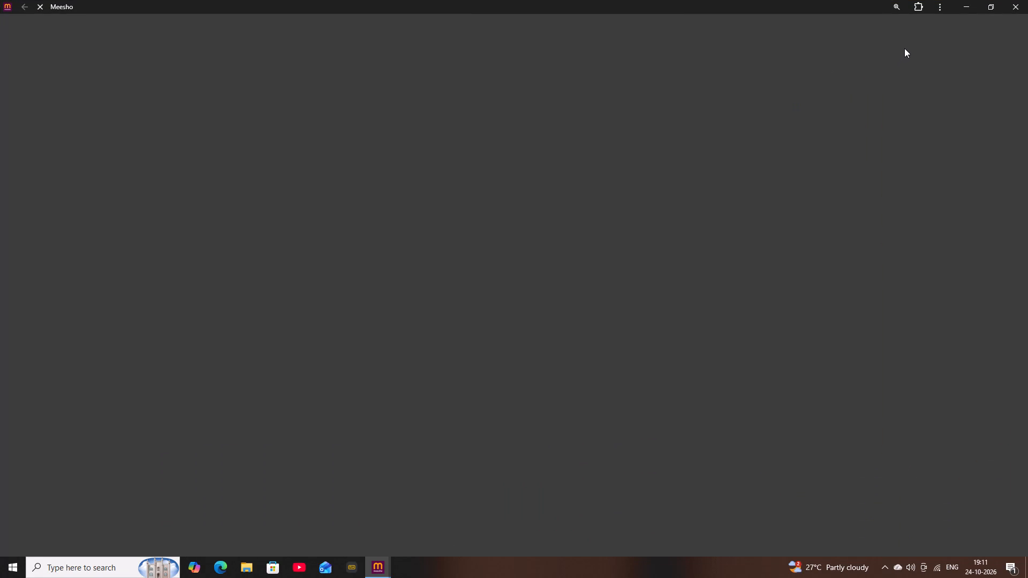
{"action": "left_click", "coordinate": [1016, 0]}
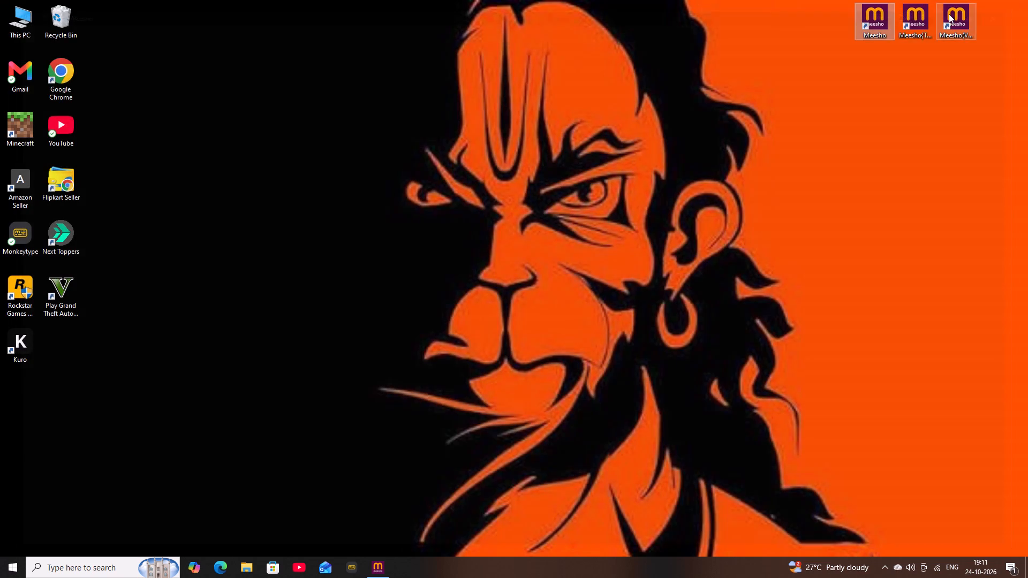
{"action": "double_click", "coordinate": [881, 21]}
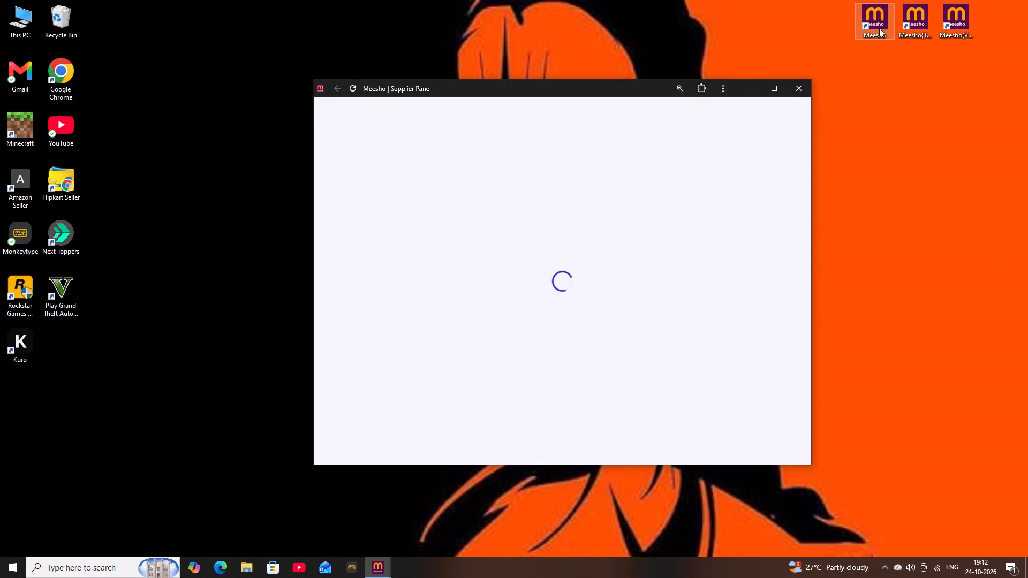
{"action": "left_click", "coordinate": [766, 87]}
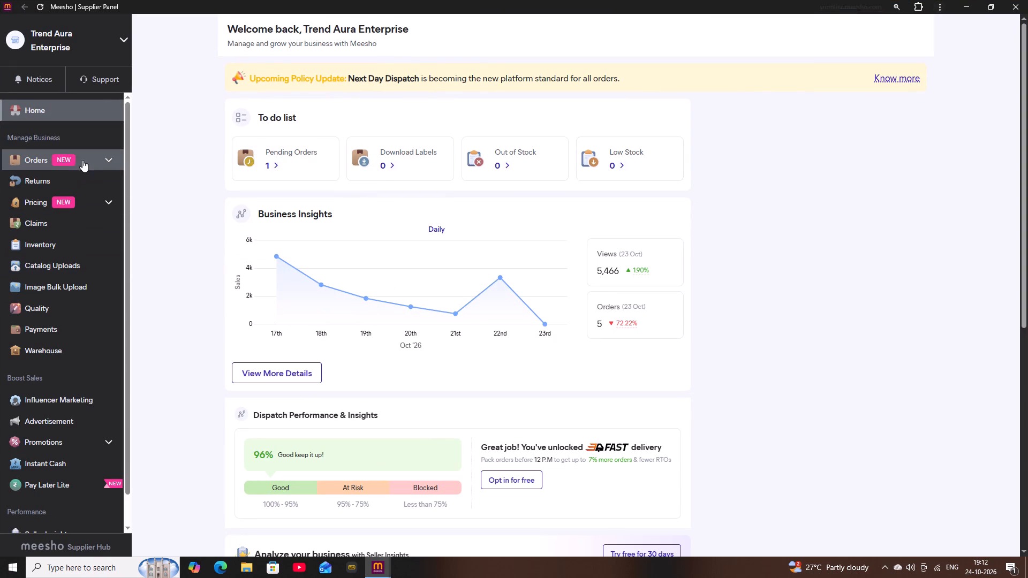
{"action": "left_click", "coordinate": [104, 79]}
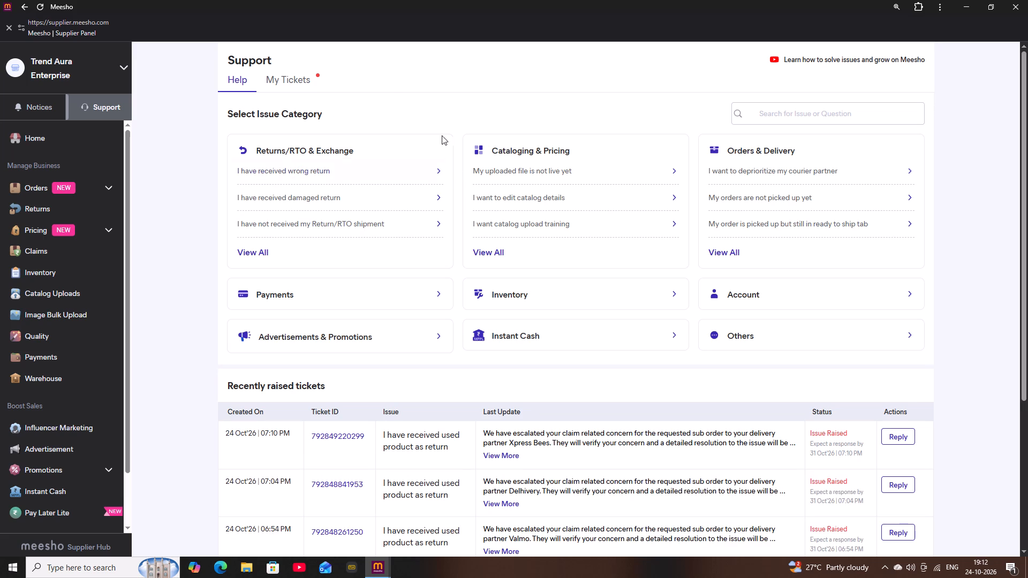
{"action": "left_click", "coordinate": [307, 73]}
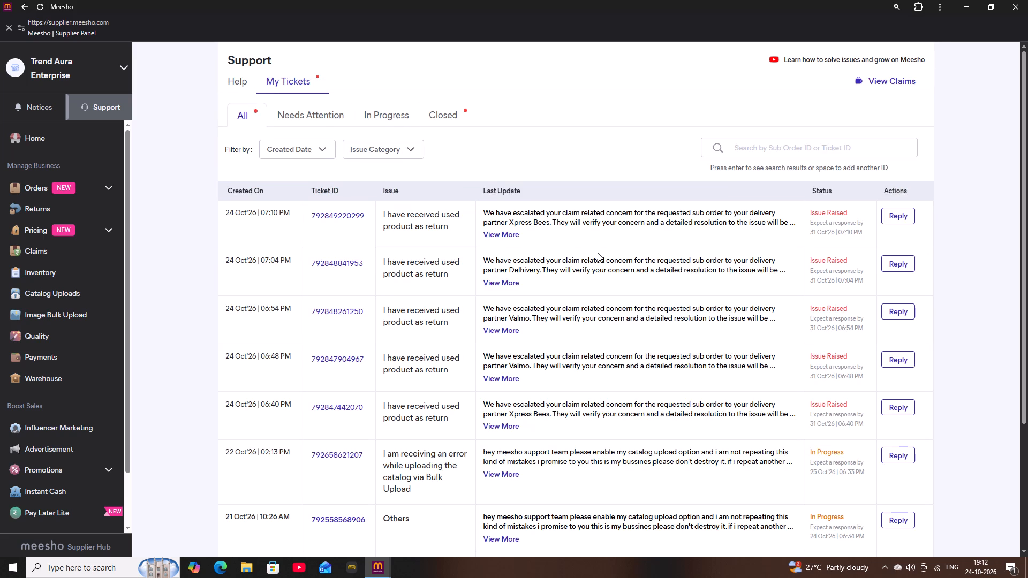
{"action": "left_click_drag", "start_coordinate": [1027, 269], "coordinate": [1027, 421]}
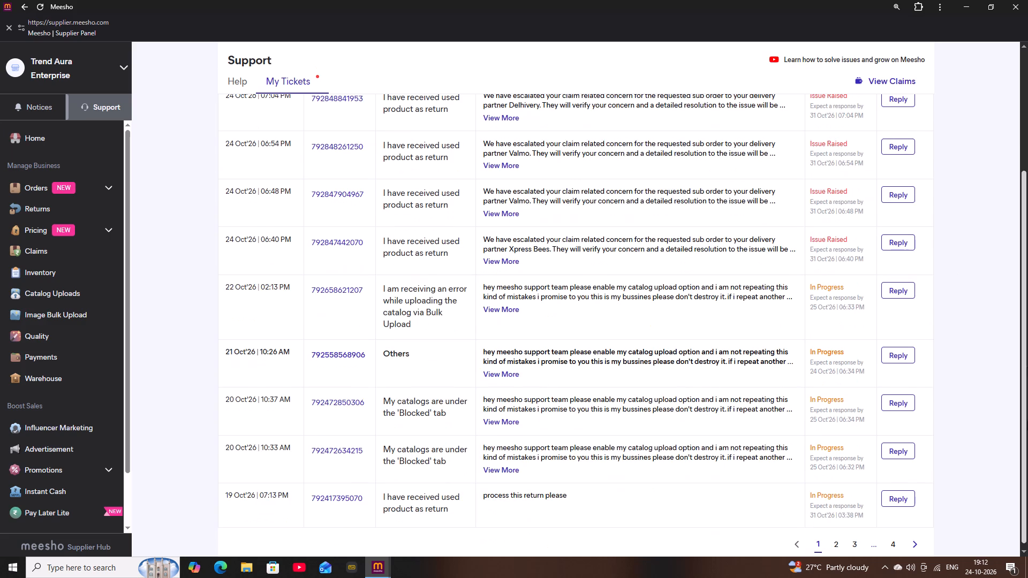
{"action": "left_click_drag", "start_coordinate": [1027, 411], "coordinate": [1027, 386]}
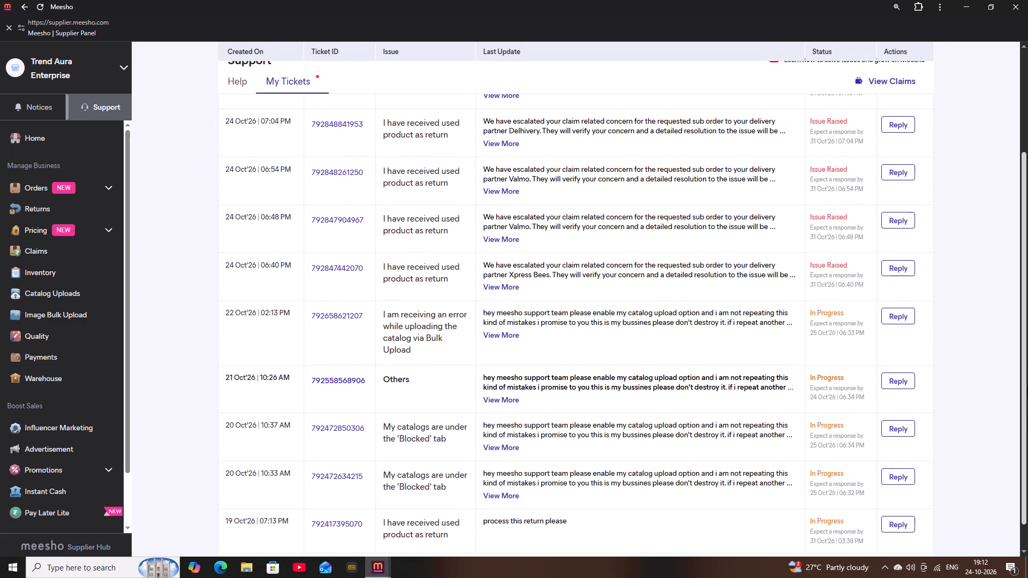
{"action": "left_click_drag", "start_coordinate": [1027, 386], "coordinate": [1027, 338]}
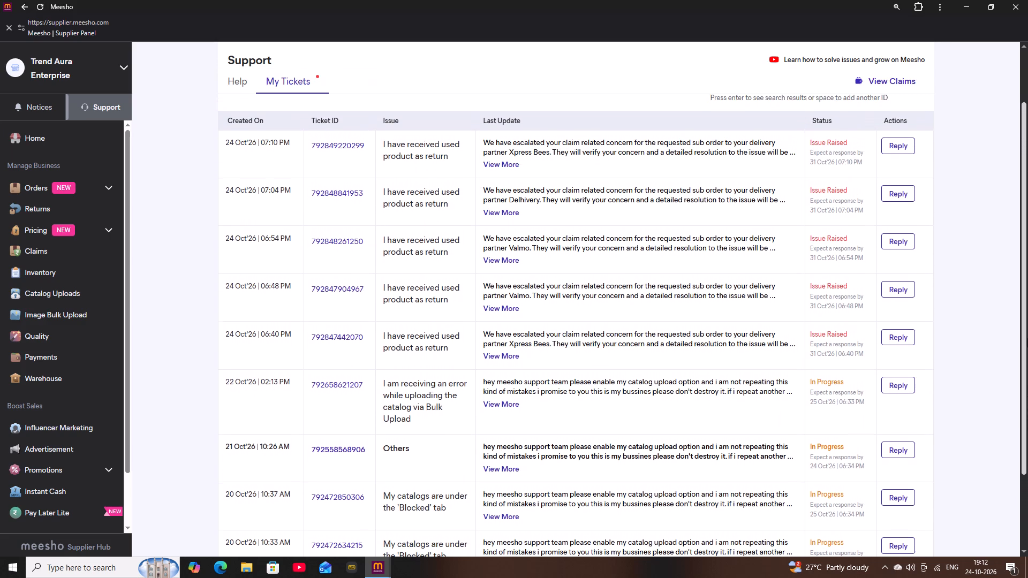
{"action": "left_click_drag", "start_coordinate": [1027, 338], "coordinate": [989, 337]}
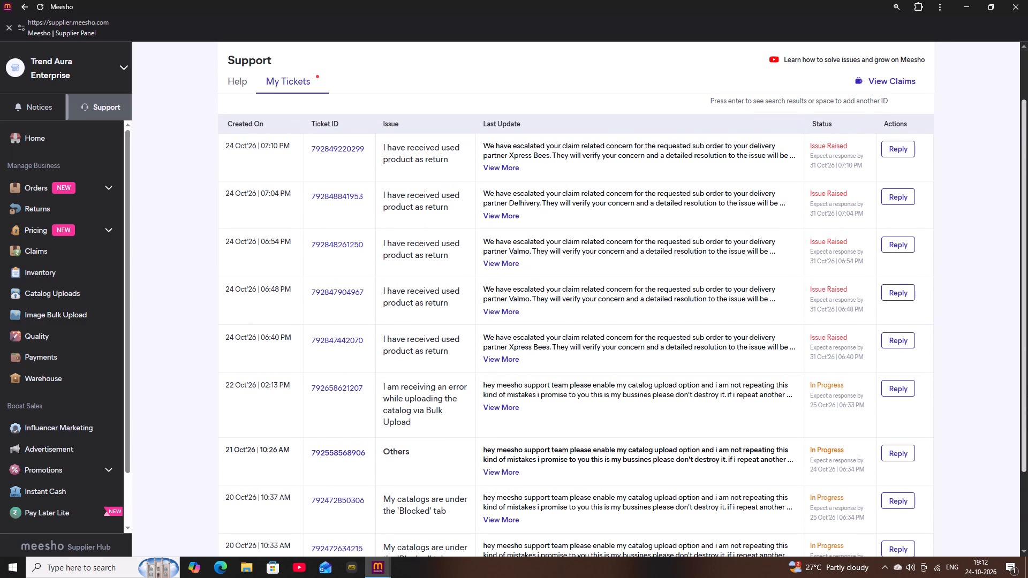
{"action": "scroll", "coordinate": [584, 356], "scroll_direction": "down", "scroll_amount": 2}
{"action": "scroll", "coordinate": [717, 404], "scroll_direction": "down", "scroll_amount": 2}
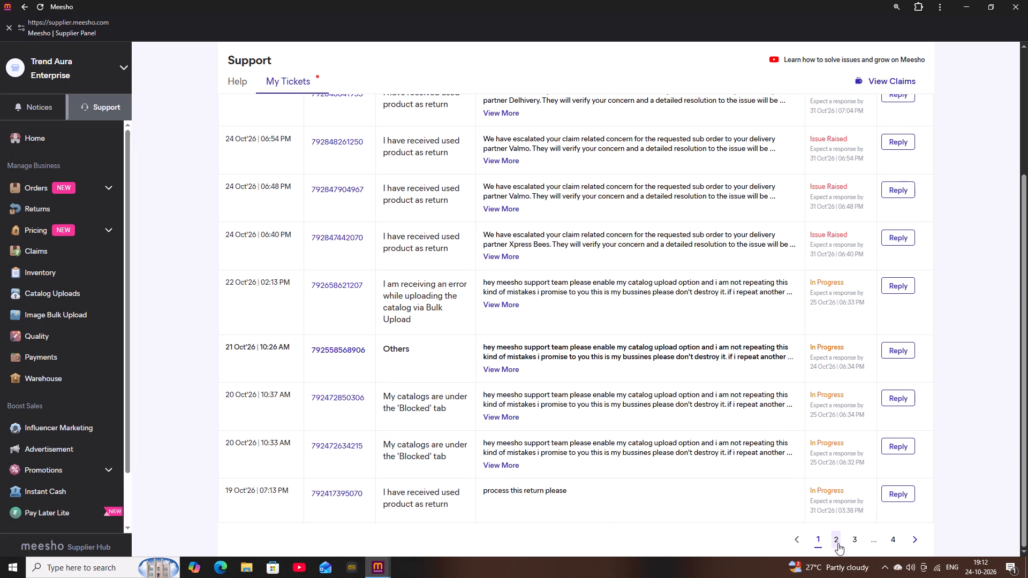
Go to page 2 of the support tickets and read the full last update of the 19 Oct 10:12 AM blocked-catalogs ticket.
{"action": "left_click", "coordinate": [838, 543]}
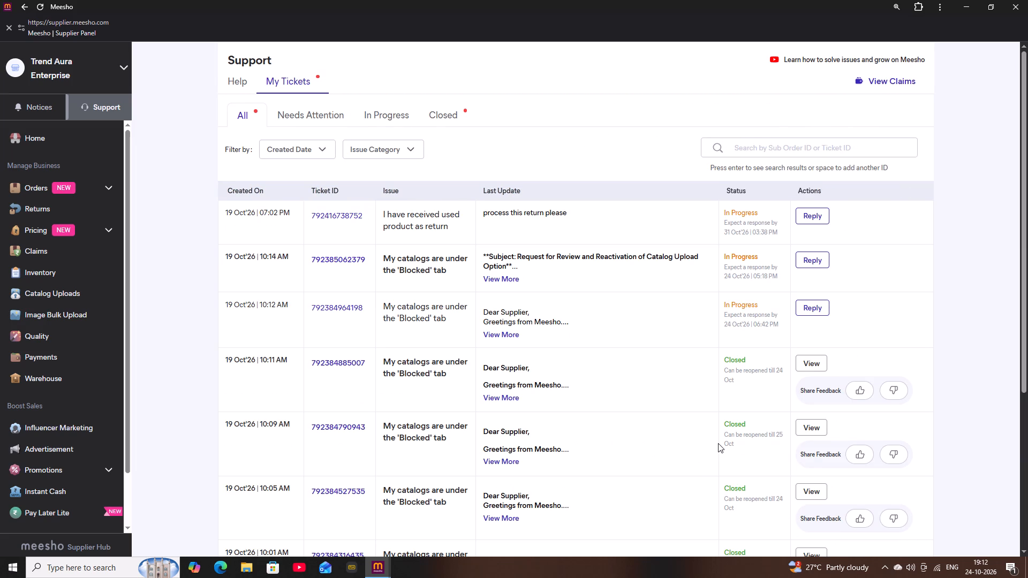
{"action": "left_click", "coordinate": [508, 330]}
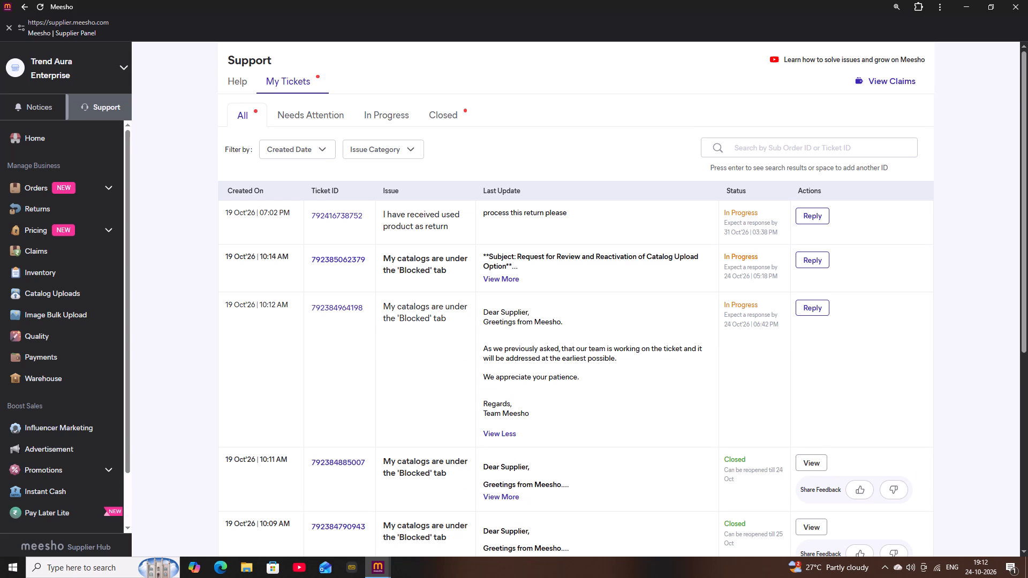
{"action": "scroll", "coordinate": [598, 345], "scroll_direction": "down", "scroll_amount": 1}
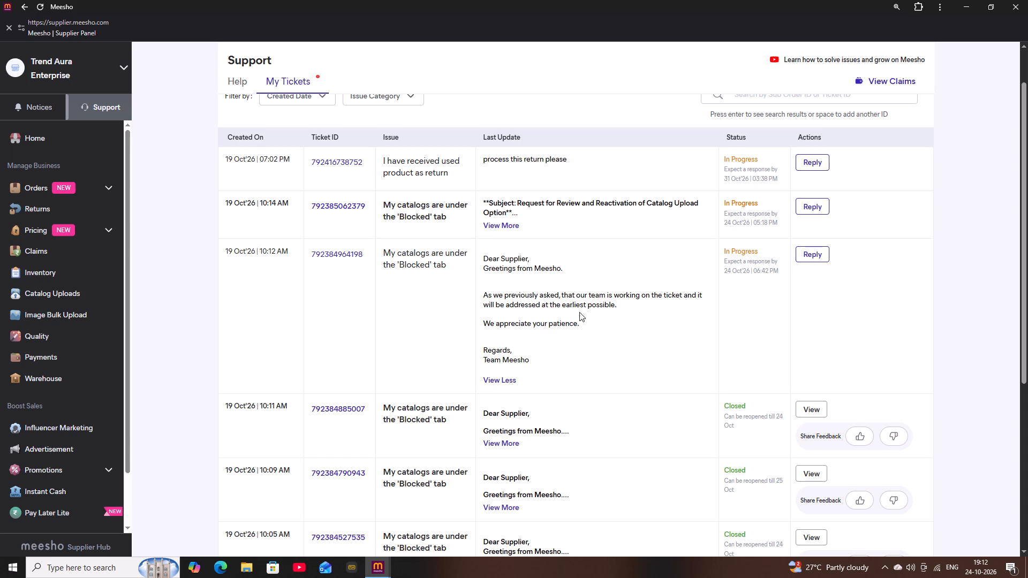
Check Trend Aura Enterprise's pending orders and its on-hold orders.
{"action": "left_click", "coordinate": [65, 180]}
{"action": "scroll", "coordinate": [217, 269], "scroll_direction": "down", "scroll_amount": 1}
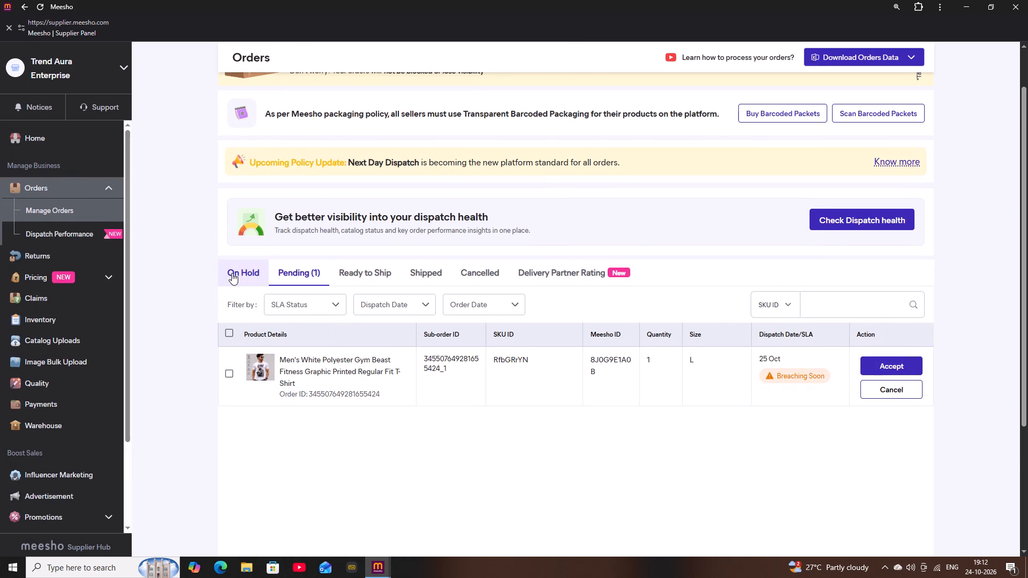
{"action": "scroll", "coordinate": [233, 275], "scroll_direction": "down", "scroll_amount": 3}
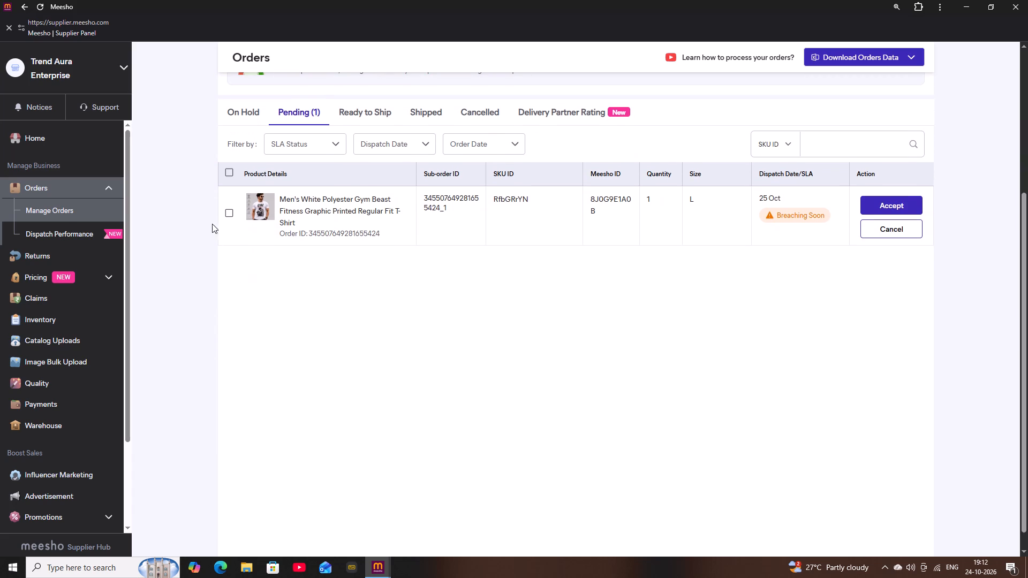
{"action": "left_click", "coordinate": [247, 111]}
{"action": "scroll", "coordinate": [294, 177], "scroll_direction": "down", "scroll_amount": 2}
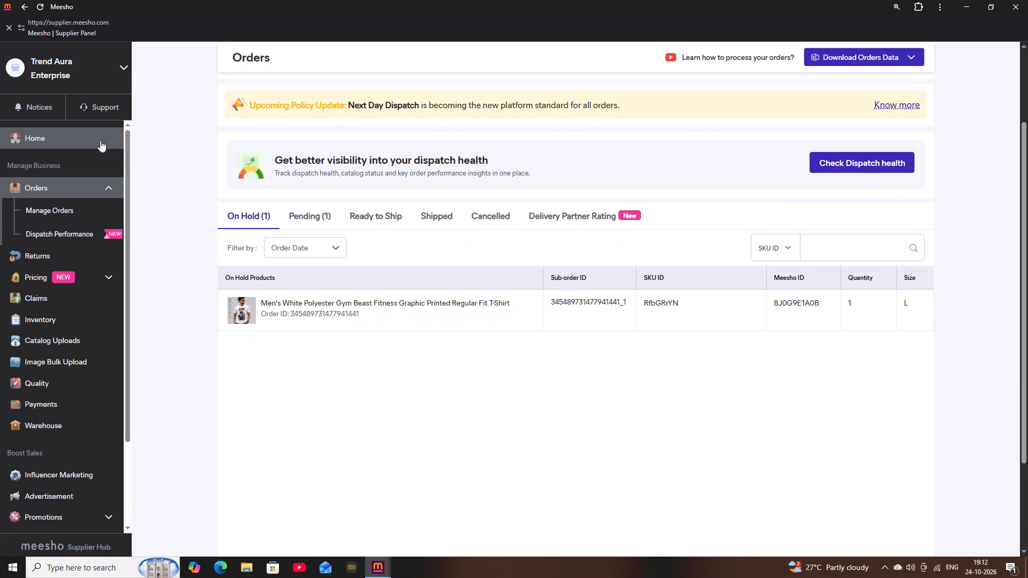
Look over the Trend Aura Enterprise home dashboard's performance insights and close the supplier panel window.
{"action": "left_click", "coordinate": [78, 129]}
{"action": "scroll", "coordinate": [346, 177], "scroll_direction": "down", "scroll_amount": 4}
{"action": "scroll", "coordinate": [407, 213], "scroll_direction": "down", "scroll_amount": 2}
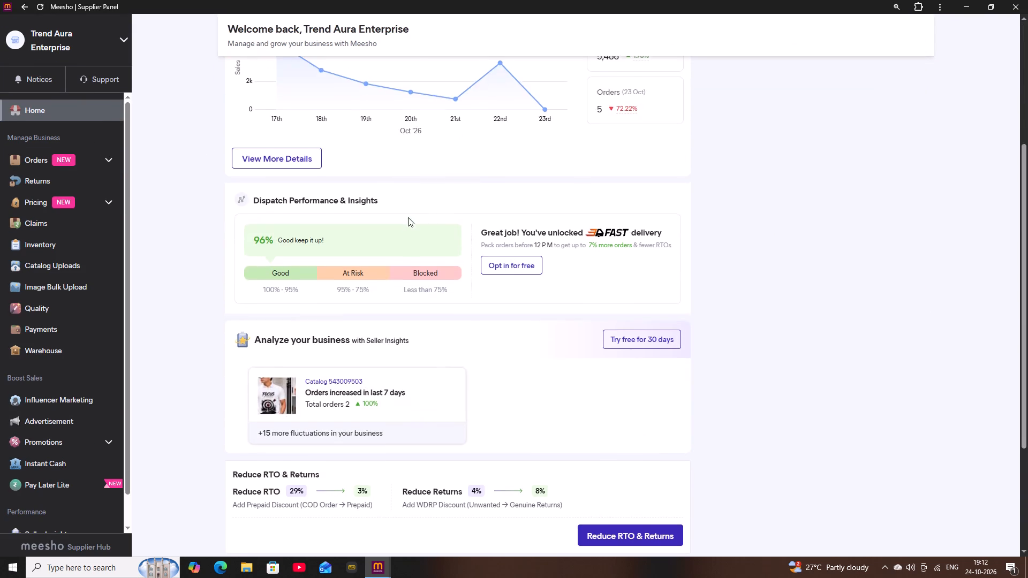
{"action": "scroll", "coordinate": [408, 217], "scroll_direction": "down", "scroll_amount": 1}
{"action": "left_click", "coordinate": [1015, 0]}
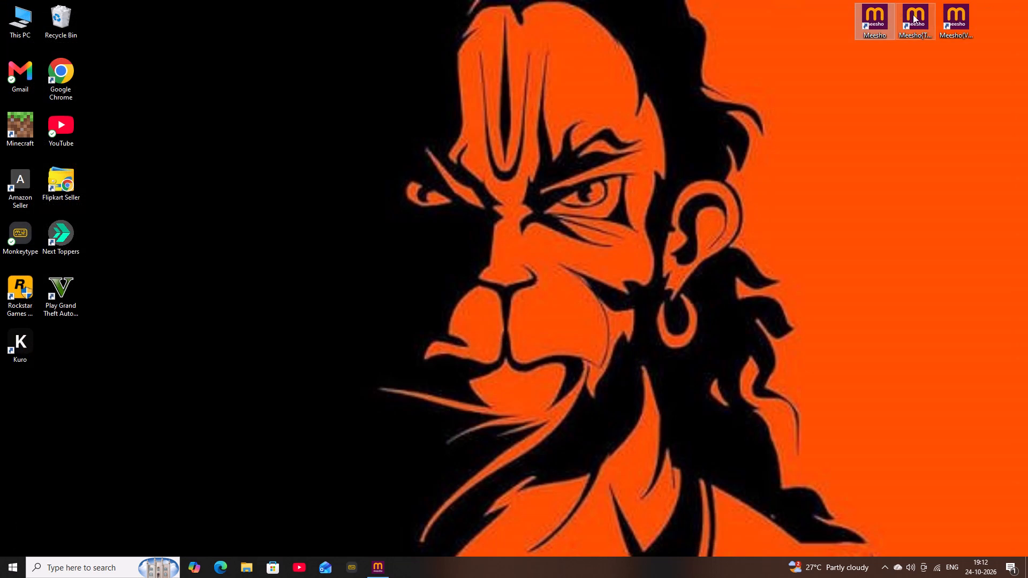
Open the Meesho(VASU) account, dismiss the sale opt-in offer, check its pending orders, and close the window.
{"action": "double_click", "coordinate": [951, 14]}
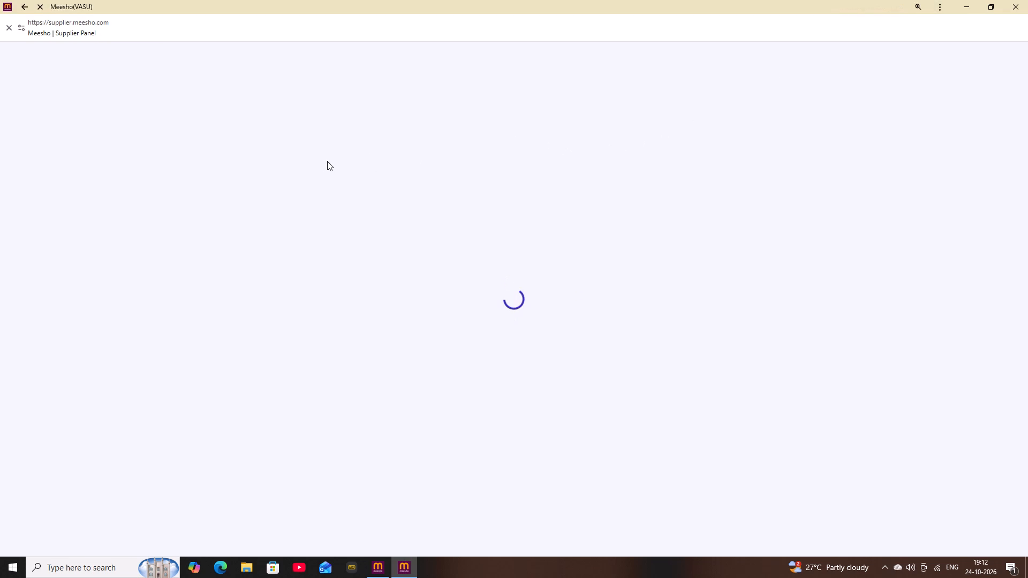
{"action": "scroll", "coordinate": [327, 161], "scroll_direction": "down", "scroll_amount": 1}
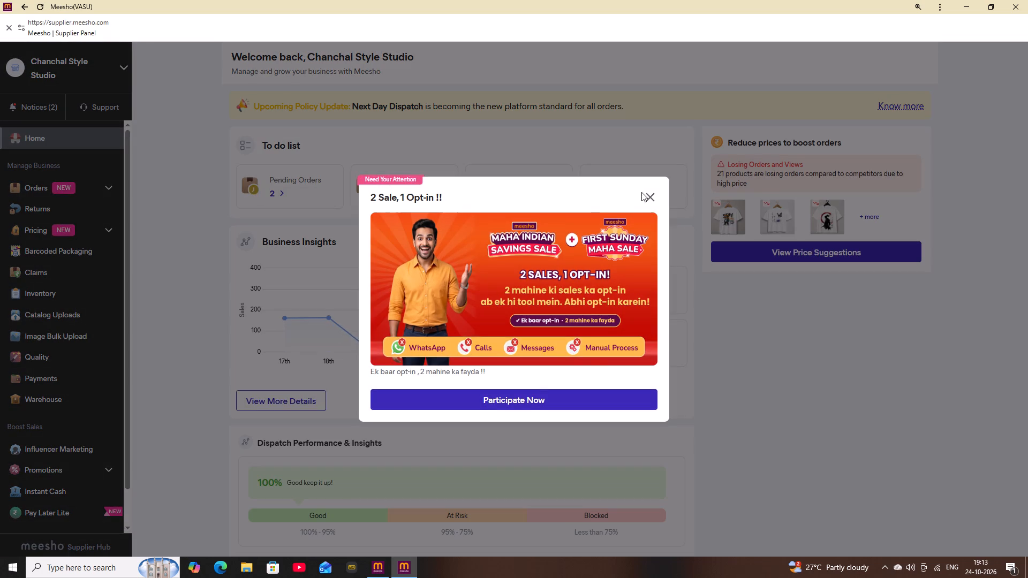
{"action": "left_click", "coordinate": [647, 193]}
{"action": "left_click", "coordinate": [317, 195]}
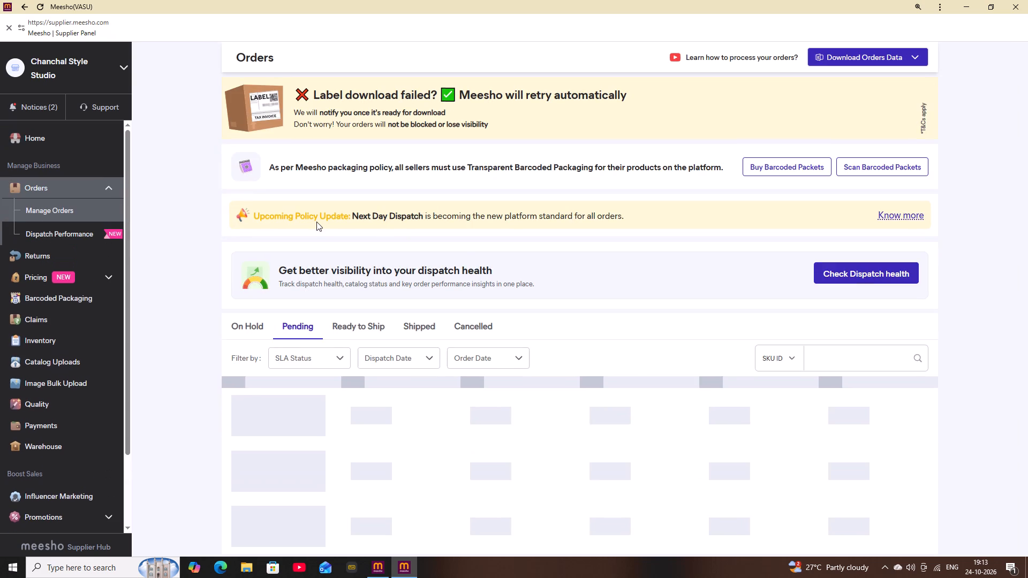
{"action": "scroll", "coordinate": [250, 407], "scroll_direction": "down", "scroll_amount": 2}
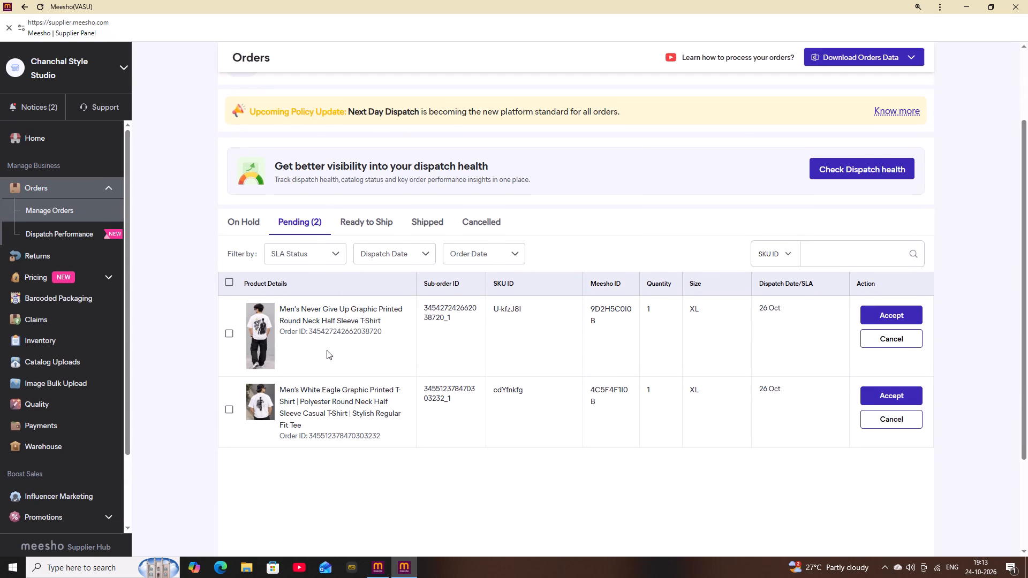
{"action": "left_click", "coordinate": [1027, 0]}
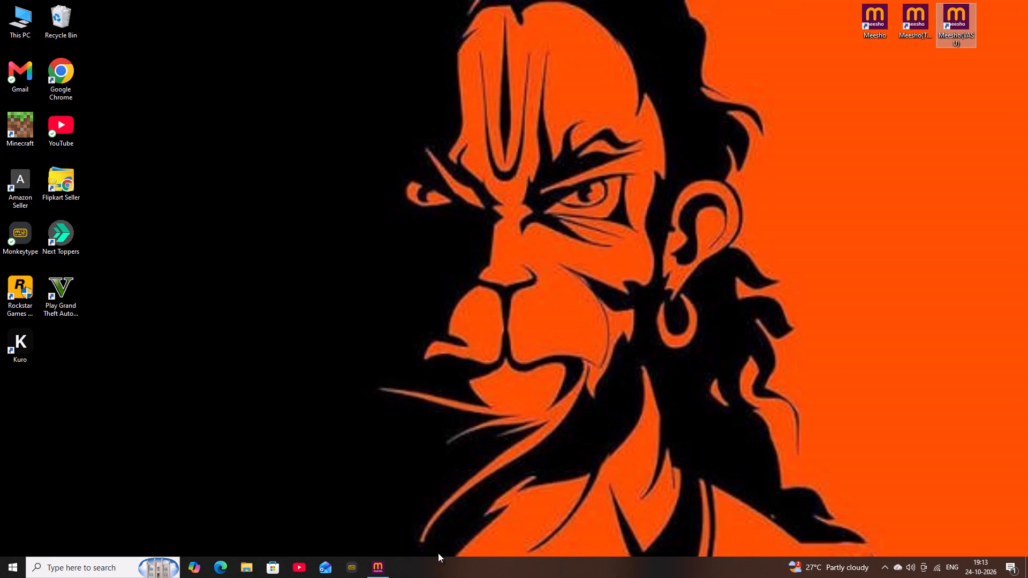
Bring up the remaining Meesho window and close it.
{"action": "left_click", "coordinate": [379, 577]}
{"action": "left_click", "coordinate": [1027, 0]}
Open the Windows power options.
{"action": "left_click", "coordinate": [0, 567]}
{"action": "left_click", "coordinate": [15, 543]}
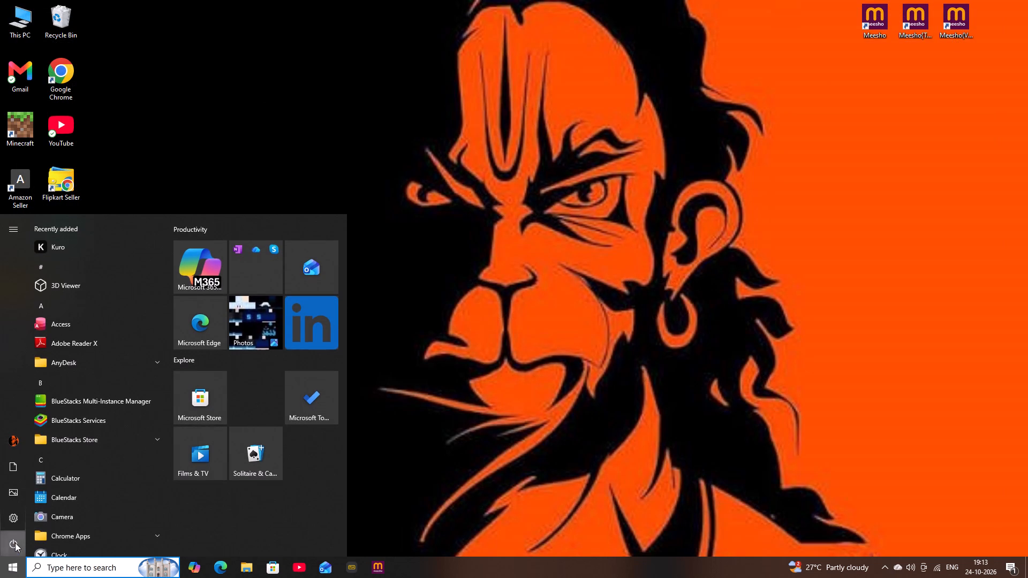